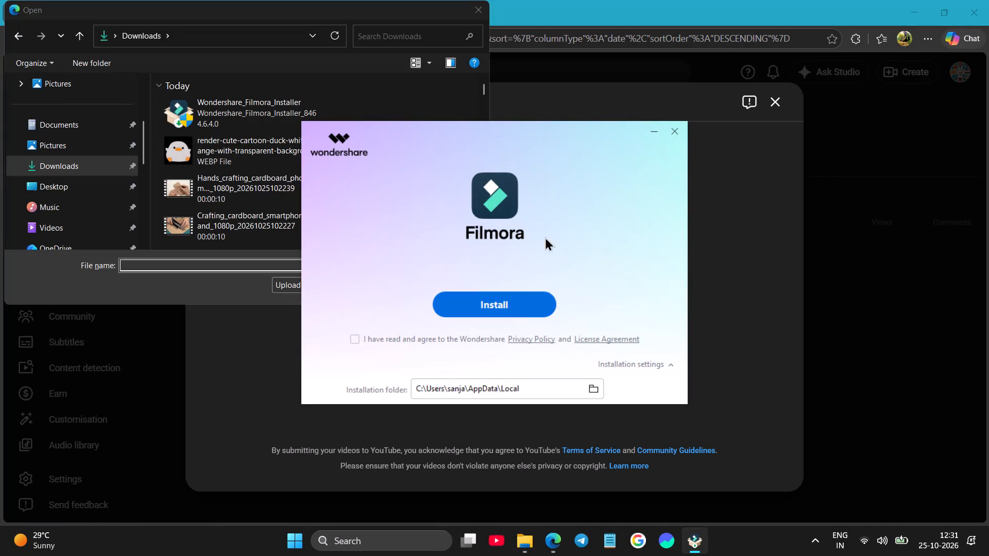
# Close the file selection window and the Upload videos dialog in the browser without choosing any file.
pyautogui.click(475, 10)
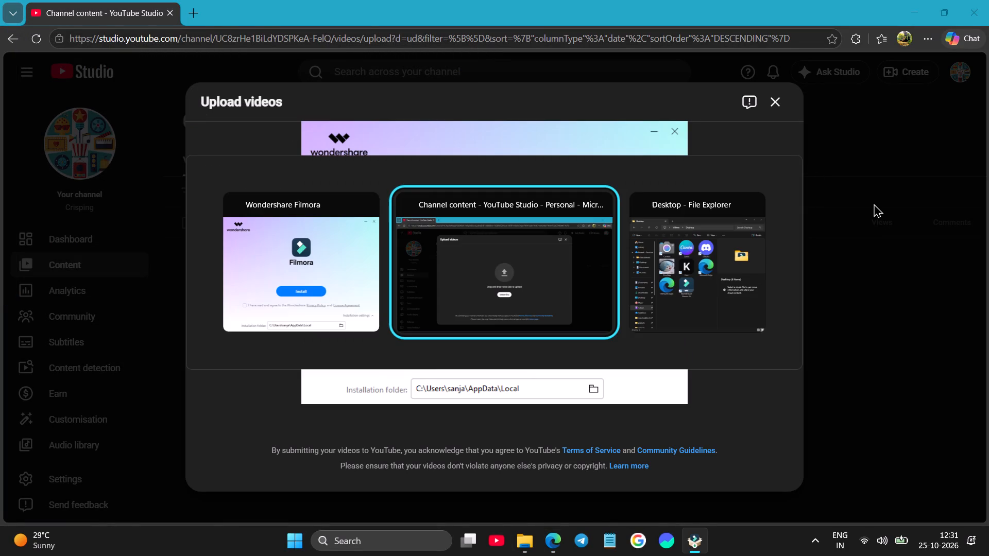
pyautogui.doubleClick(763, 240)
pyautogui.click(779, 107)
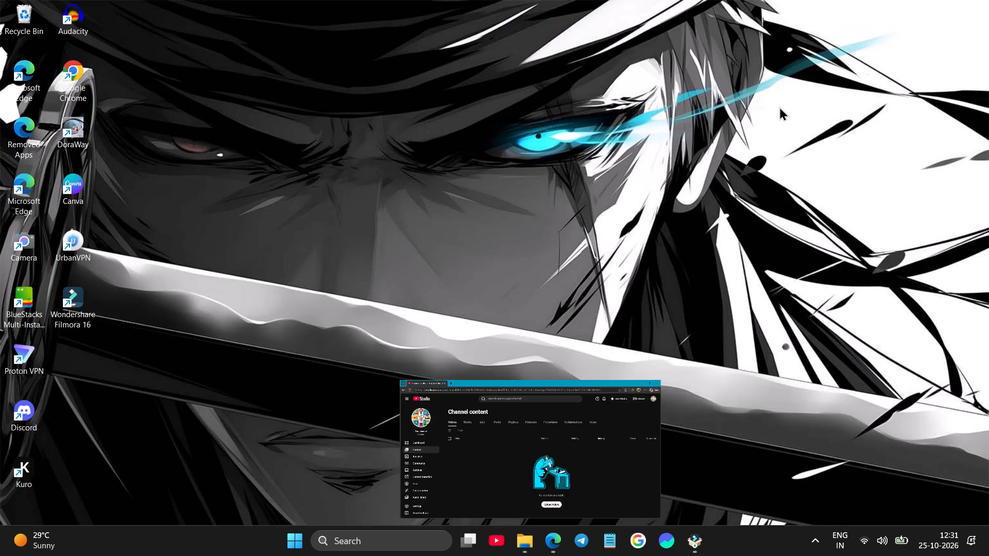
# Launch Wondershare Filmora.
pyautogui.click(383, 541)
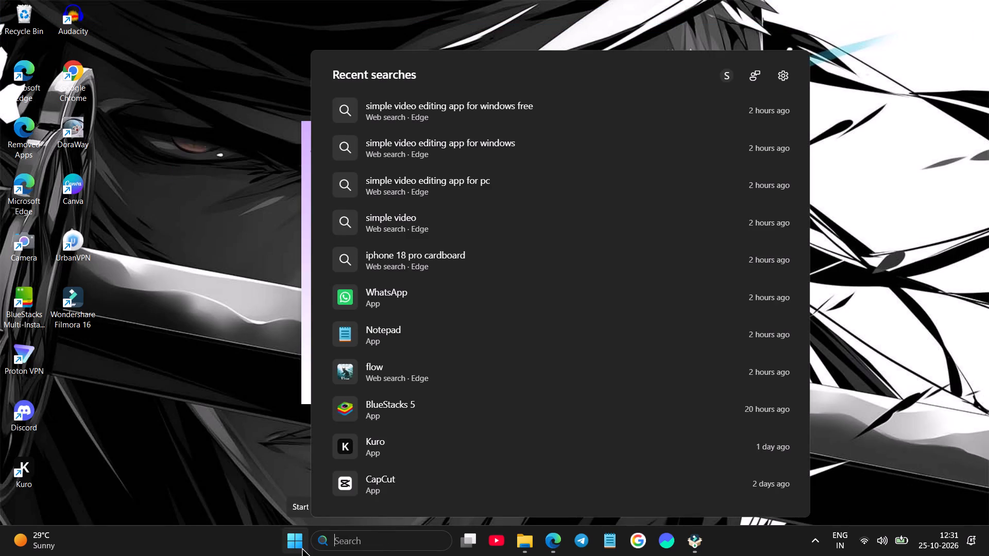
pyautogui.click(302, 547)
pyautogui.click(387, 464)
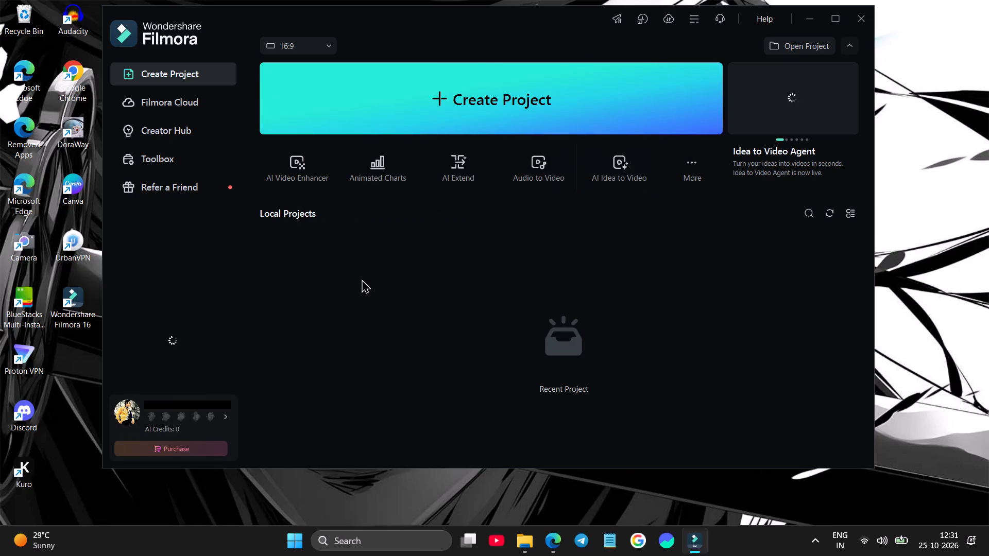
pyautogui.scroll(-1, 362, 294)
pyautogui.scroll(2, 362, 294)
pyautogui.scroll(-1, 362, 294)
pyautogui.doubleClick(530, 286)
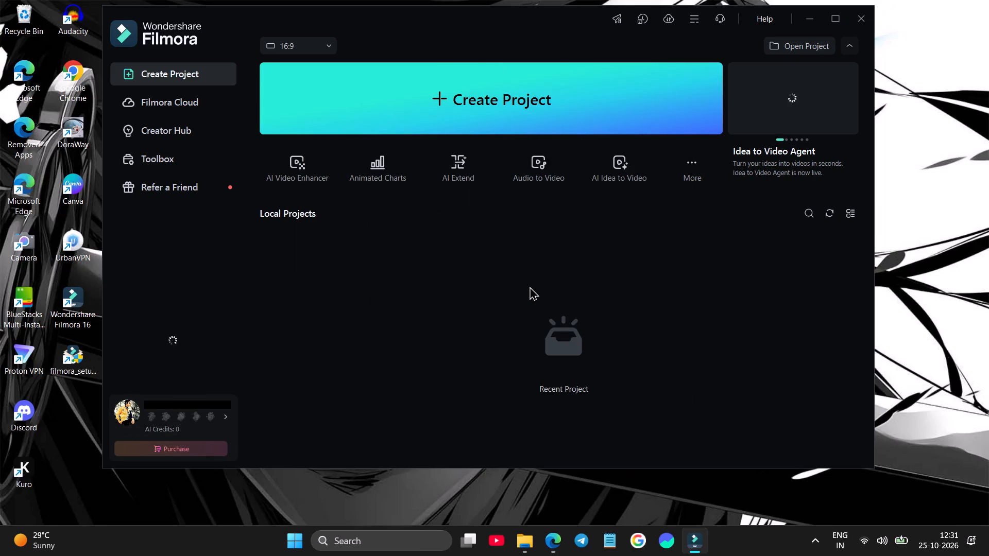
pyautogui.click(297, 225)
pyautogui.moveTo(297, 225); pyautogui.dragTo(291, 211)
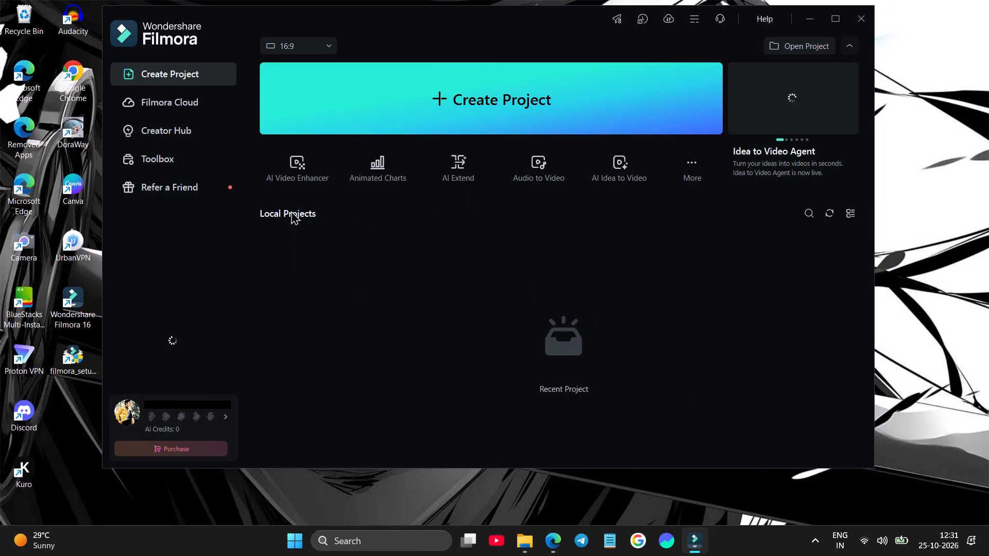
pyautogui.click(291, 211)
# View Filmora's Refer a Friend offer and close it.
pyautogui.click(202, 193)
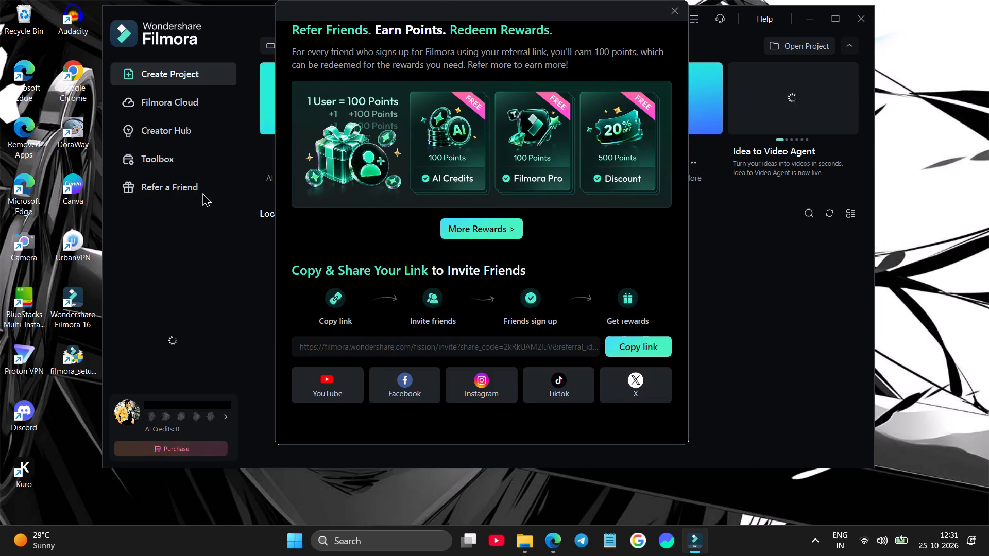
pyautogui.click(674, 6)
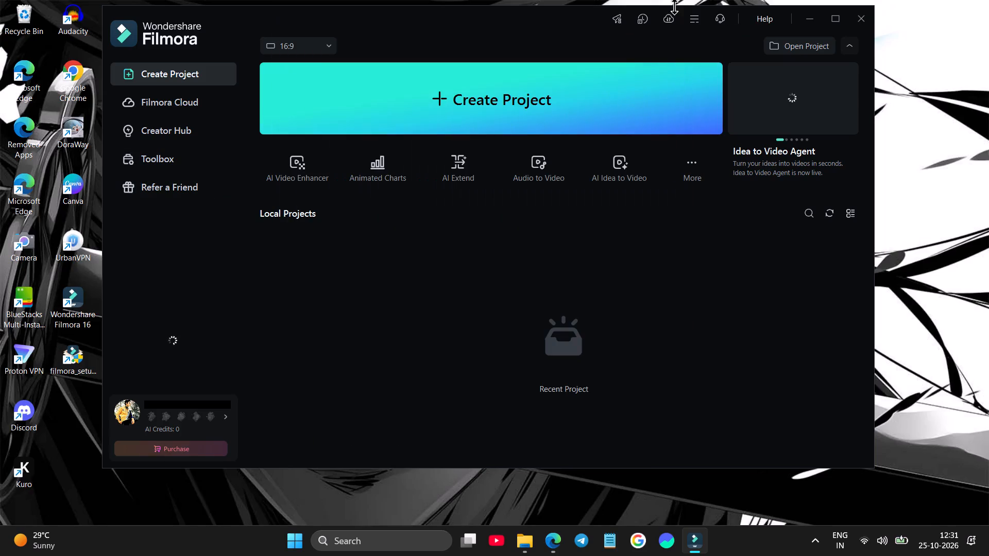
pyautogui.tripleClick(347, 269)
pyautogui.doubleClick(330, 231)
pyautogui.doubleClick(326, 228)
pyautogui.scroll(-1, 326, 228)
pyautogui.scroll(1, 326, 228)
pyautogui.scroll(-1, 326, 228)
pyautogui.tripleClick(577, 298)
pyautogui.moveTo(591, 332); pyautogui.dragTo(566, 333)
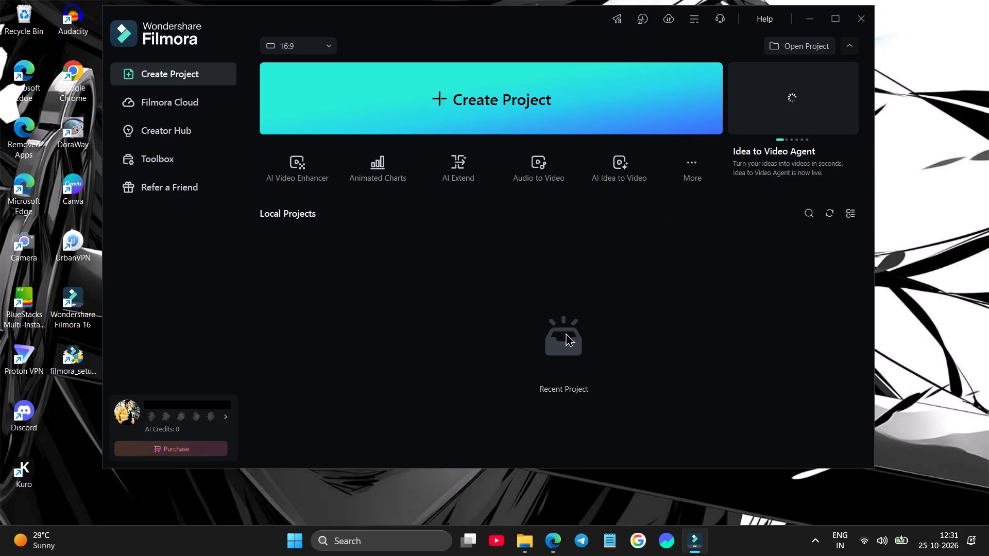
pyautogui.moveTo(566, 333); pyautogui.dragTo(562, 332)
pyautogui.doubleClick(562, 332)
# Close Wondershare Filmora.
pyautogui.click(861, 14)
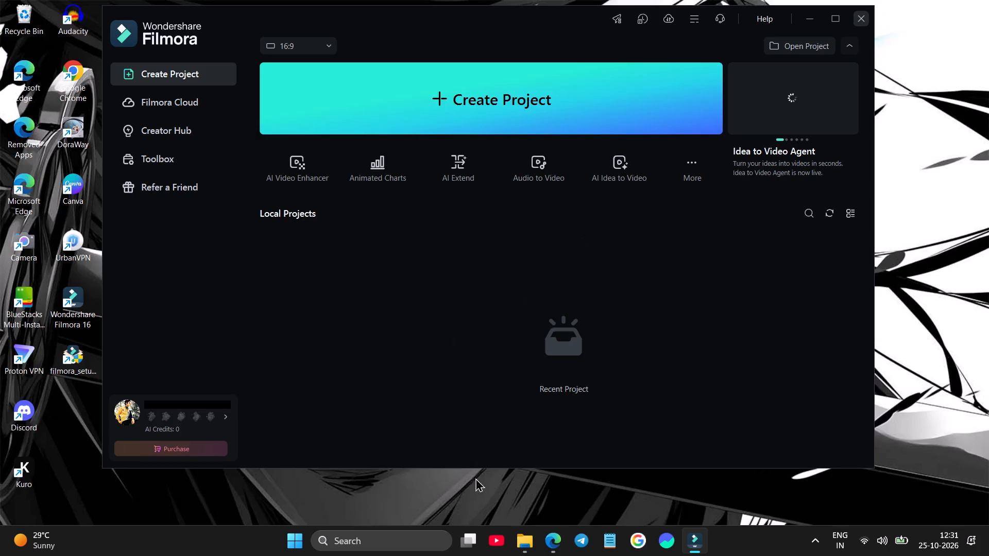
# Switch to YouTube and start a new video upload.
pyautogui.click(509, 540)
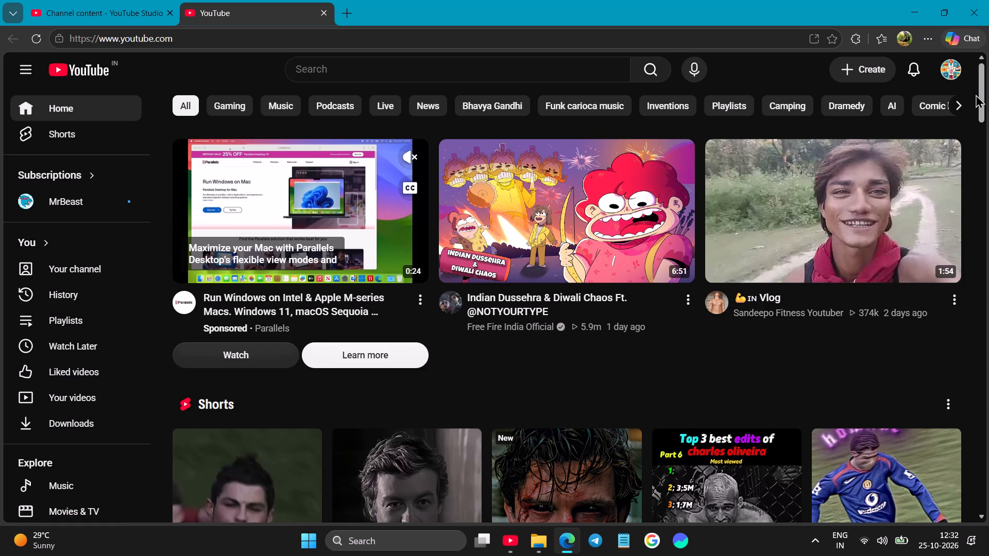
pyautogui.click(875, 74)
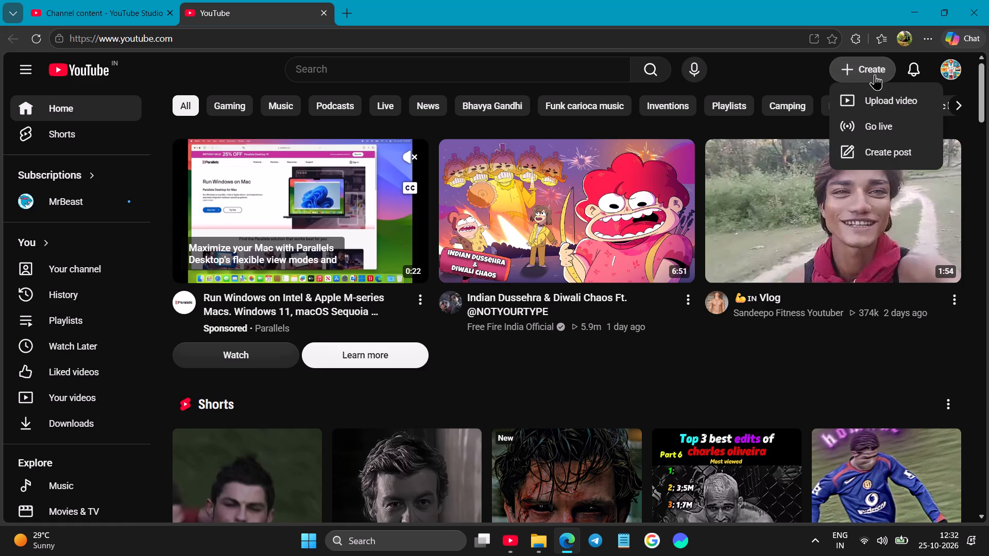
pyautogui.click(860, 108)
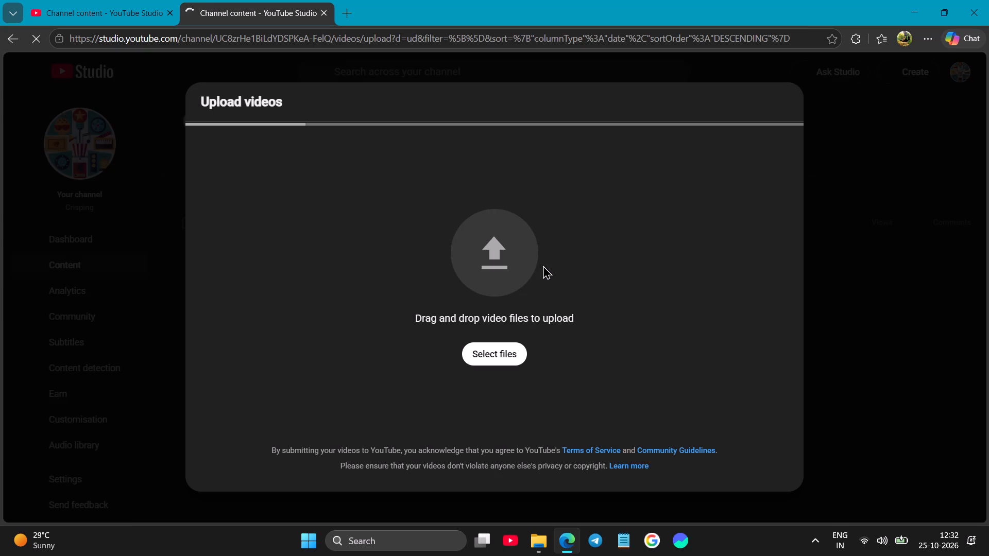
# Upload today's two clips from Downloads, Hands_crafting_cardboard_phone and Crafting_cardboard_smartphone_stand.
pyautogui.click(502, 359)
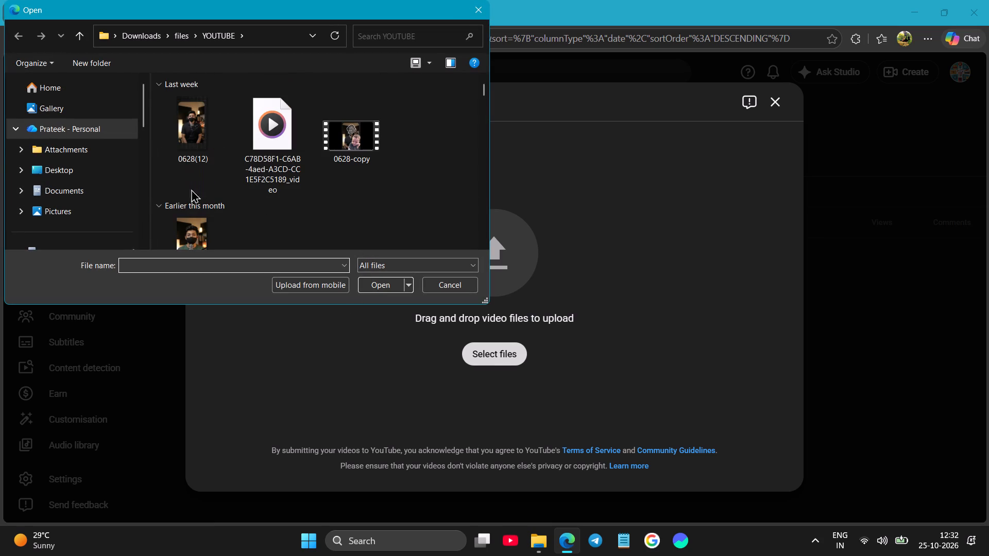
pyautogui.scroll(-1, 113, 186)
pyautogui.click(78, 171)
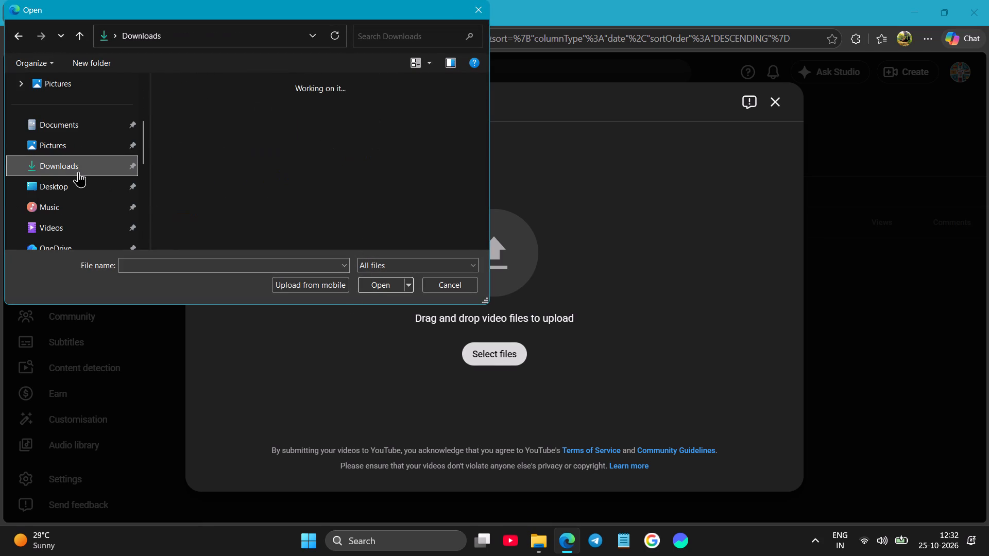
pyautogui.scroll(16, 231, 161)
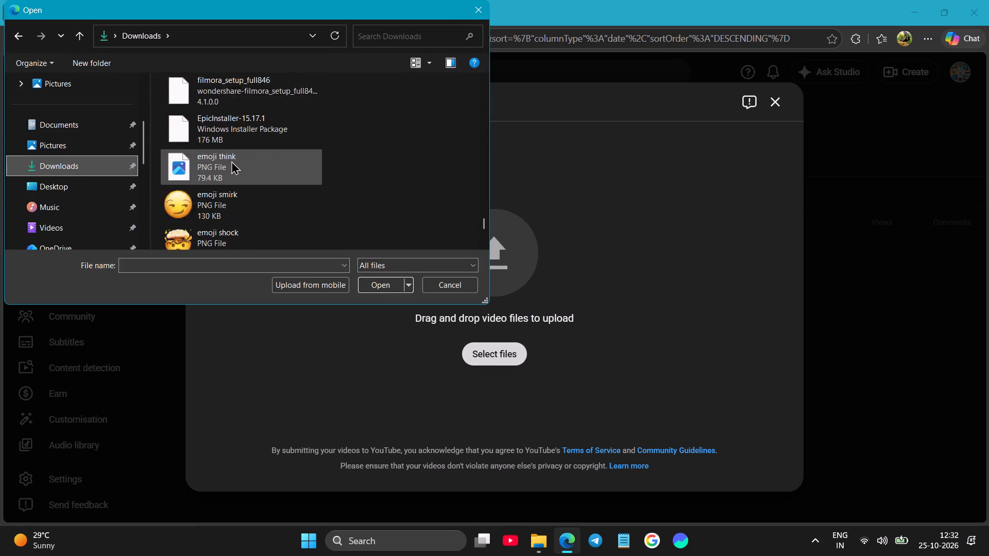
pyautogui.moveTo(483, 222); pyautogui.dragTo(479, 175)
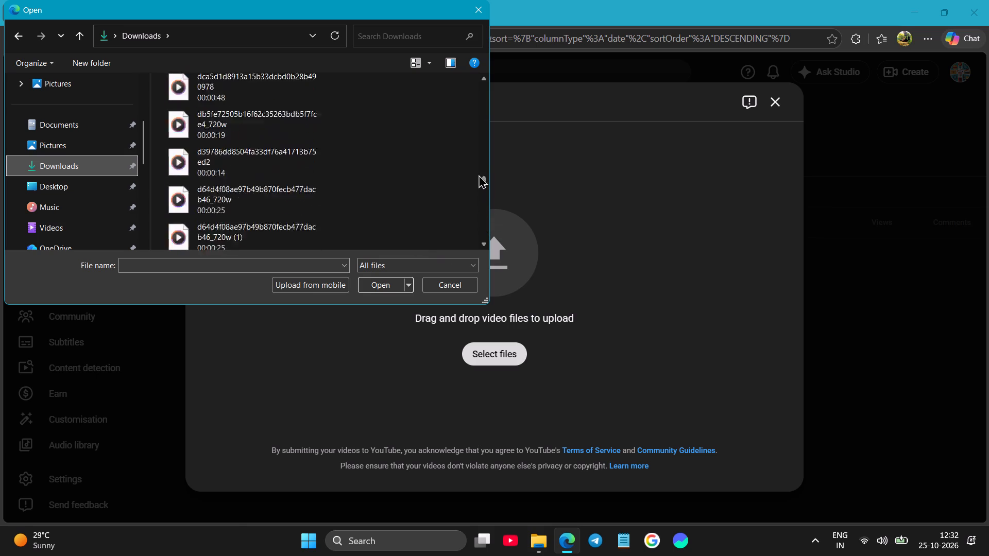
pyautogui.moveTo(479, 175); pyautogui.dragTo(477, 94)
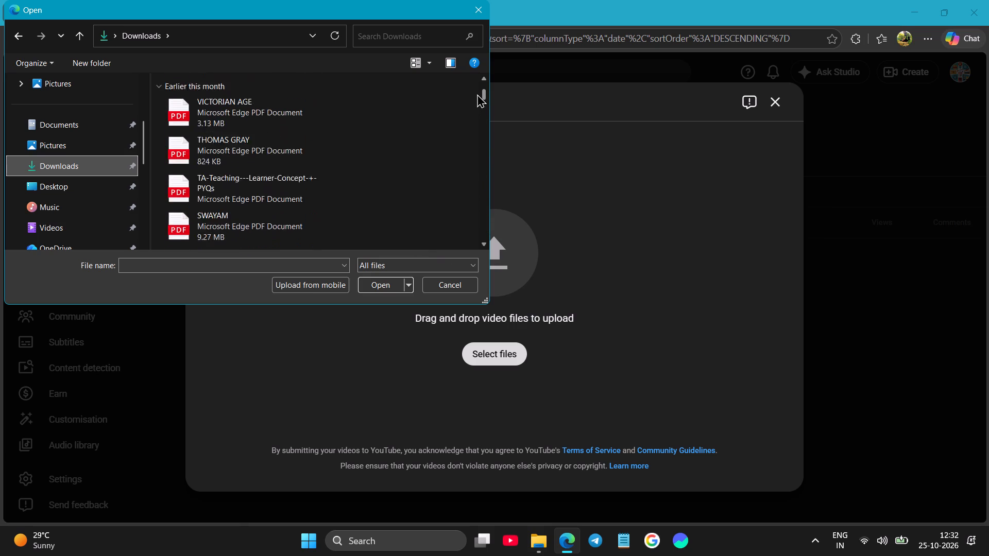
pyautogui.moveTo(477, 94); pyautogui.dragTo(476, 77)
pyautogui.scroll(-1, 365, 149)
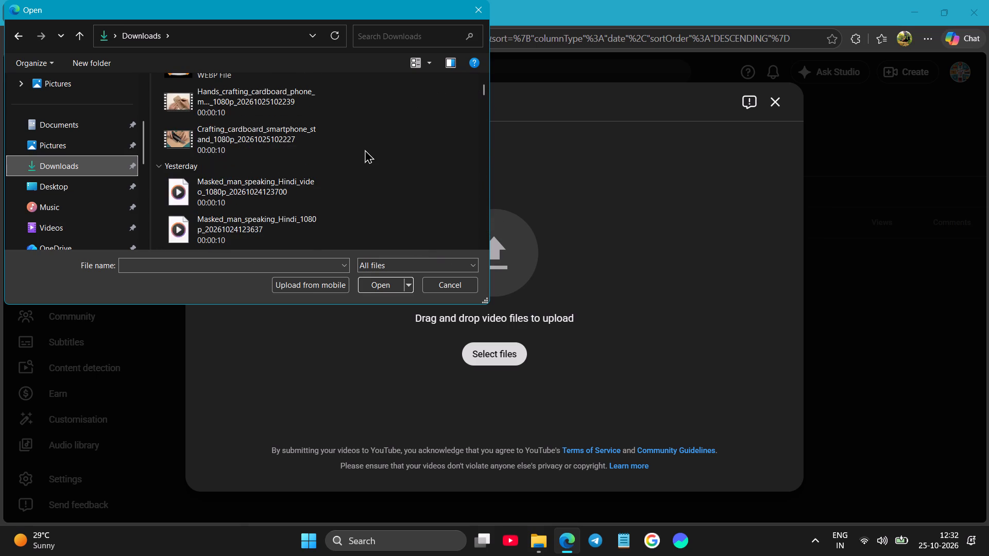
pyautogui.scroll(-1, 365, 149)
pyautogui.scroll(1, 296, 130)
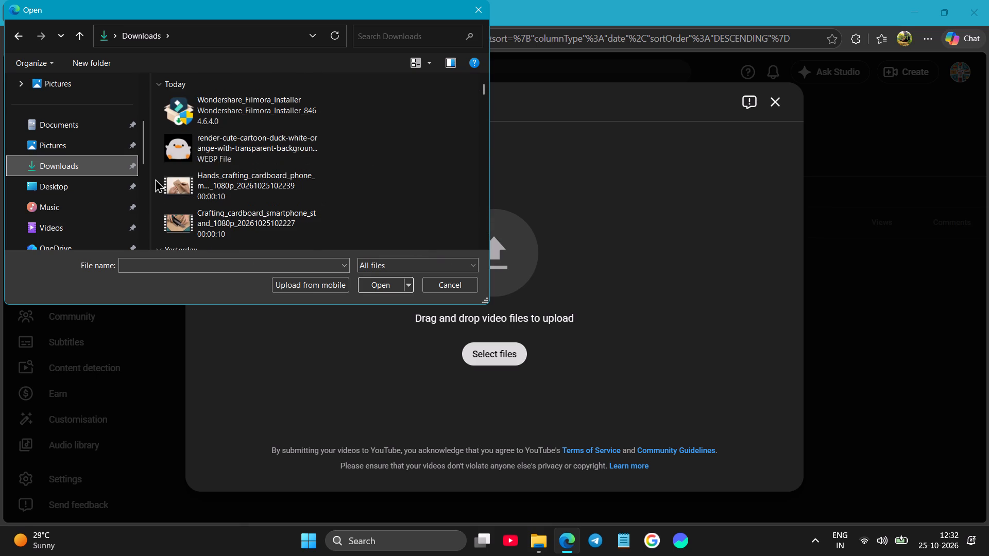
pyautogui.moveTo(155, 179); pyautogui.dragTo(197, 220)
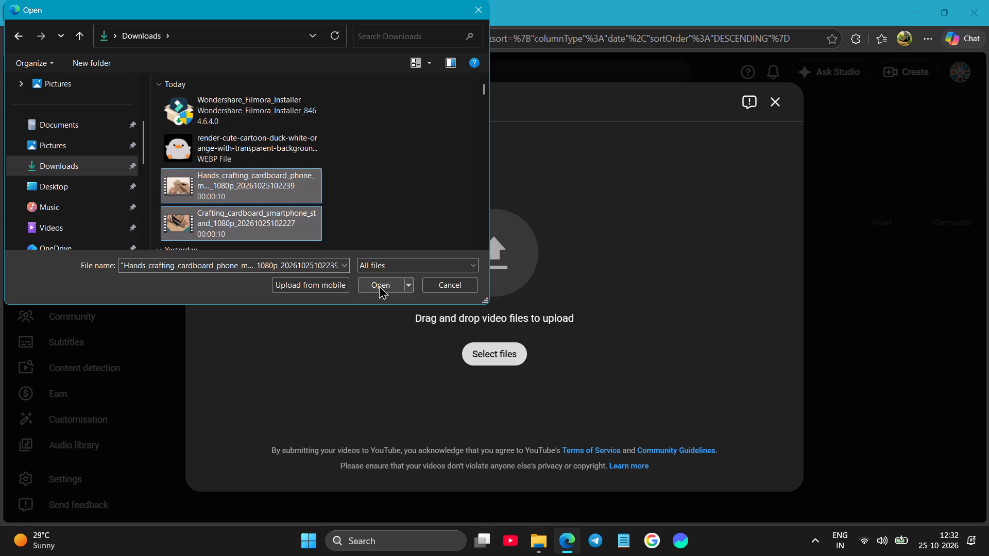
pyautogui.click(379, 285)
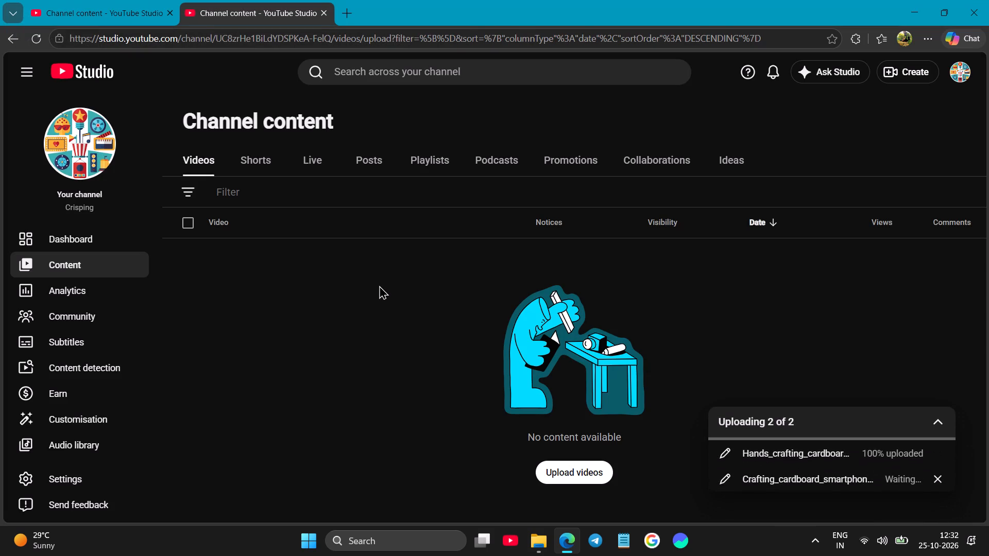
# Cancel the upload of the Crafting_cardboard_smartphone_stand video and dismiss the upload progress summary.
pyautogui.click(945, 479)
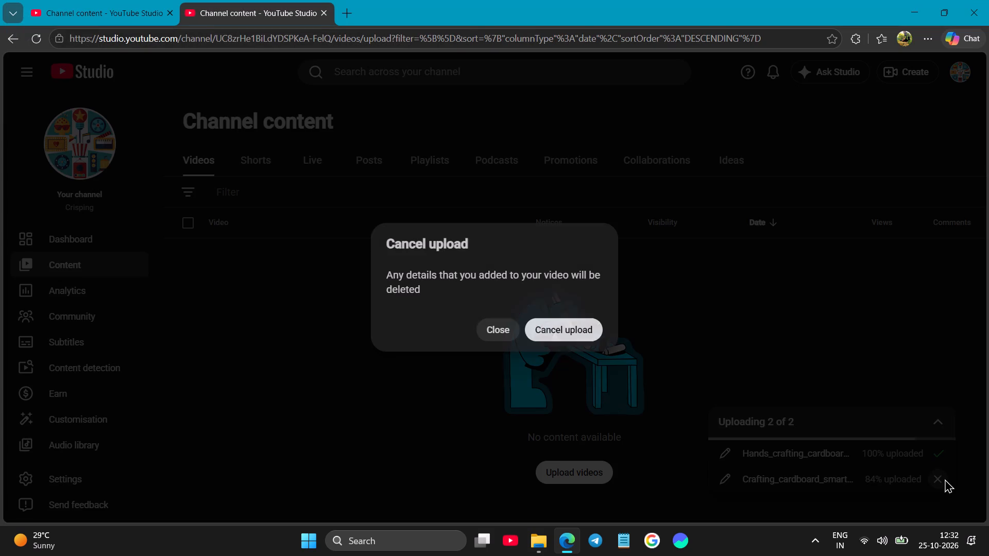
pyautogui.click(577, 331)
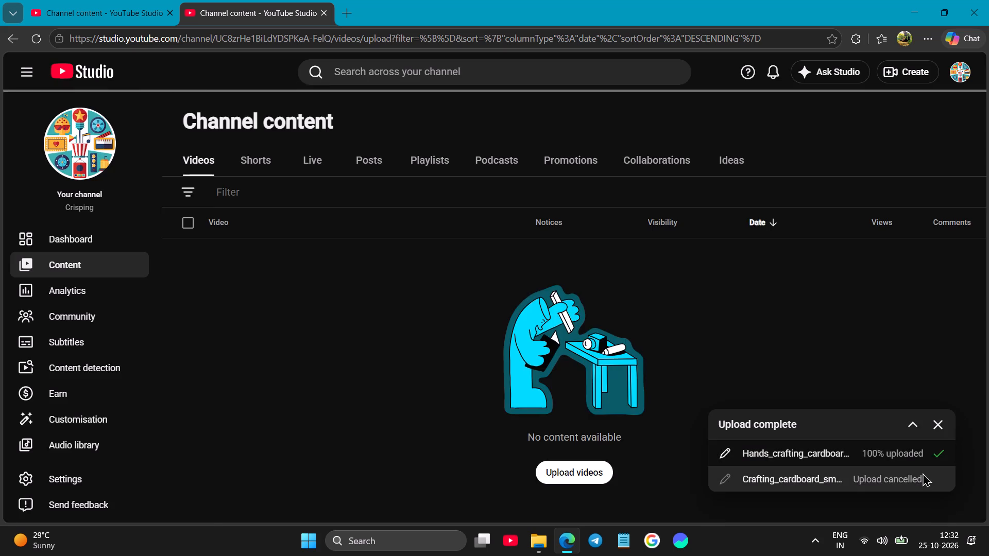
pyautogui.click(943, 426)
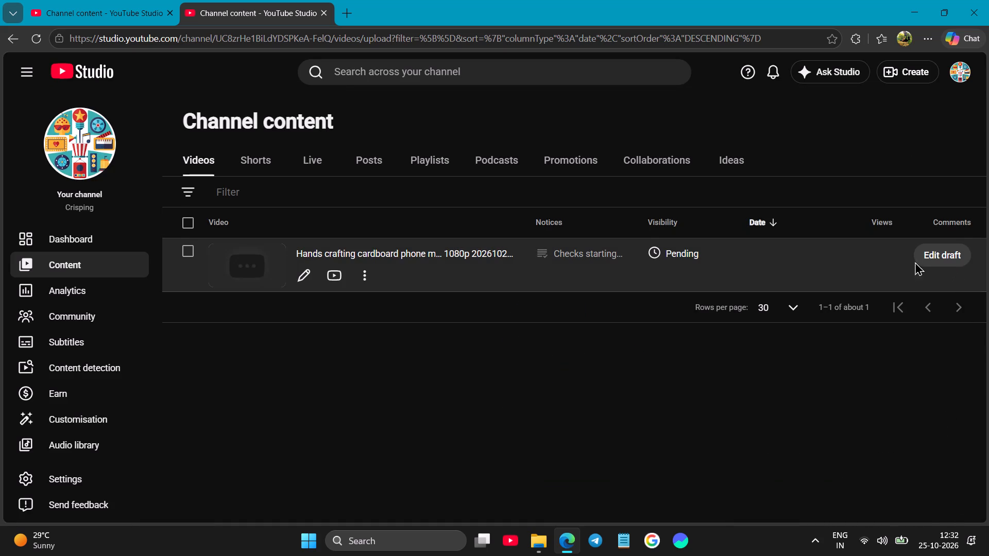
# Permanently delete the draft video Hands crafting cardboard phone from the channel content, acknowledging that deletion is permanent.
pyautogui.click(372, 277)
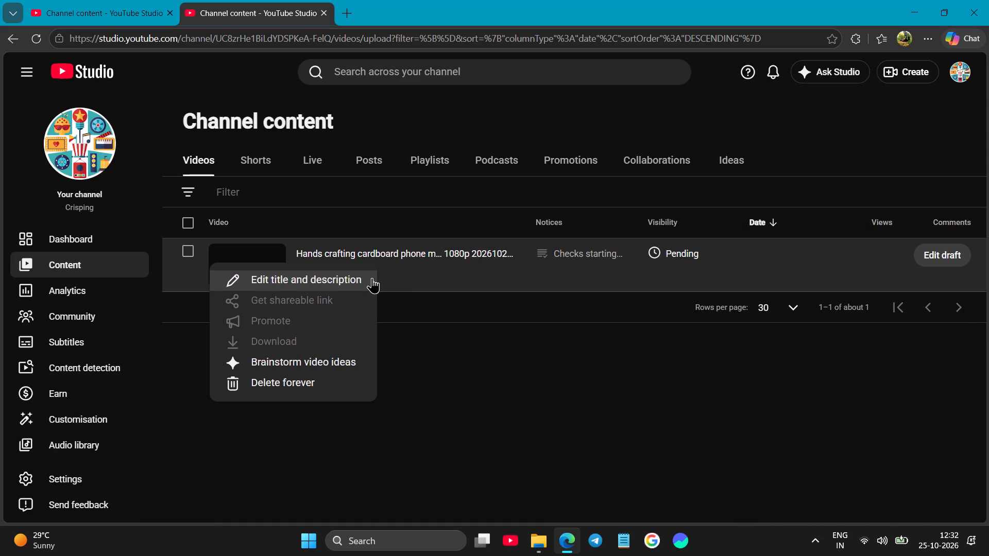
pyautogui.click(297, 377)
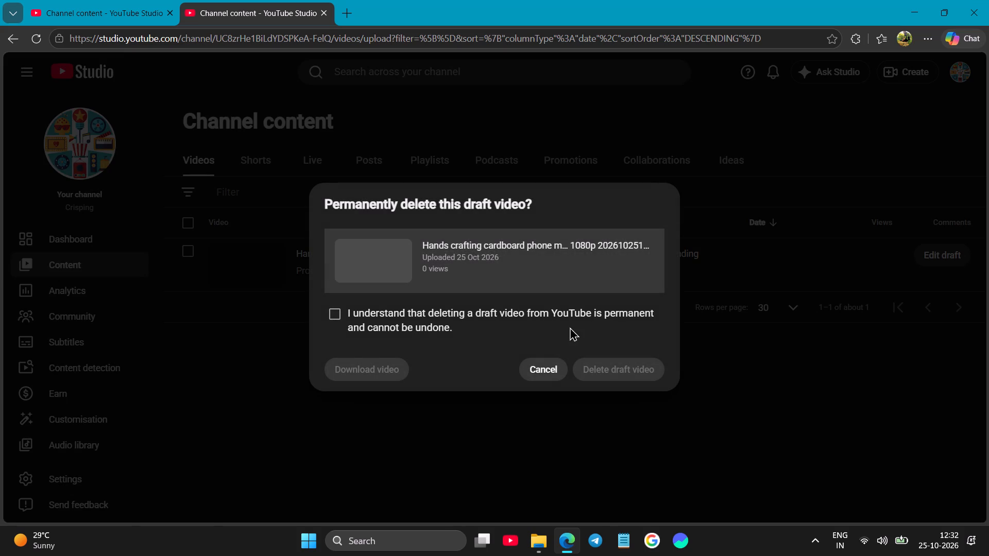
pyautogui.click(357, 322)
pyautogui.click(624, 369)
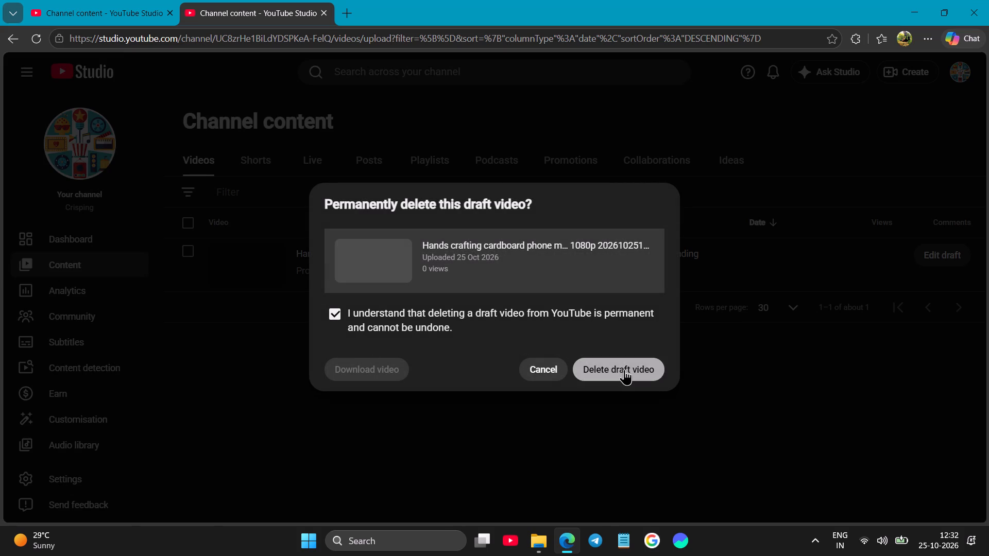
# Close the browser window.
pyautogui.click(988, 0)
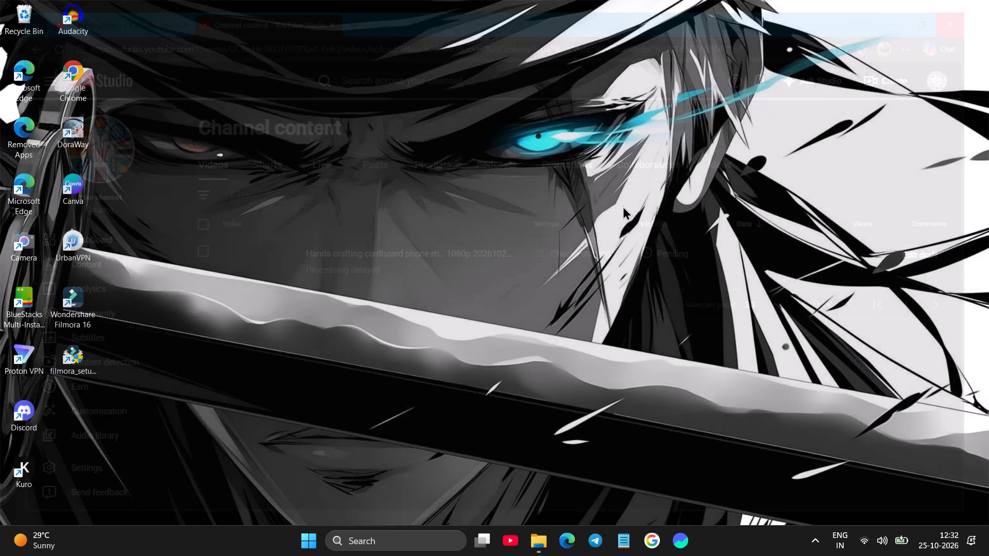
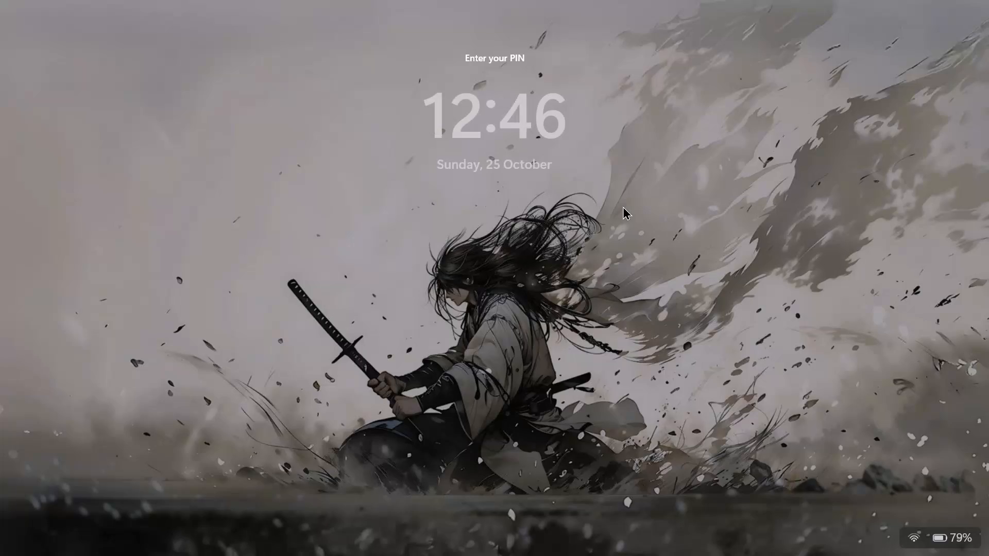
# Bring up the Desktop folder window in File Explorer and close it.
pyautogui.scroll(-7, 988, 0)
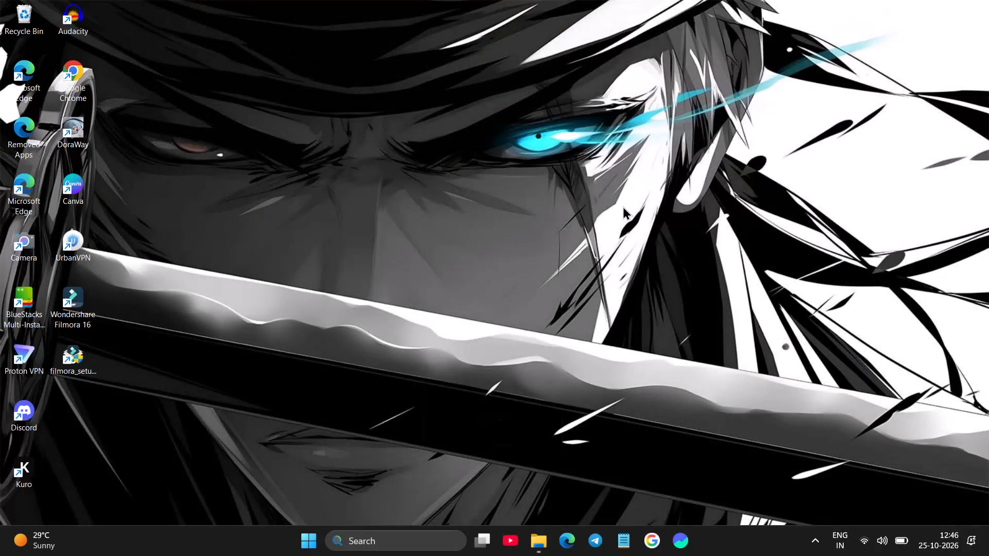
pyautogui.click(539, 529)
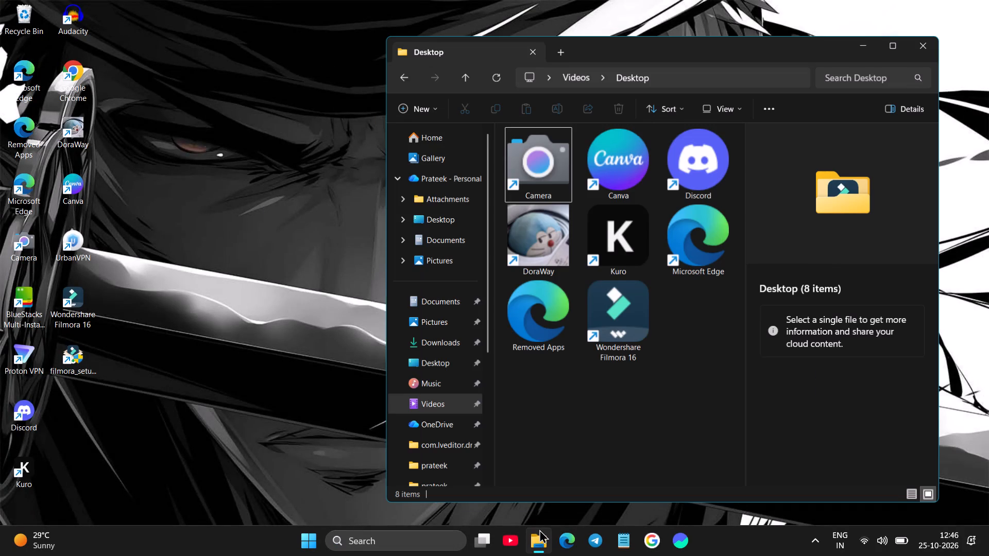
pyautogui.click(921, 42)
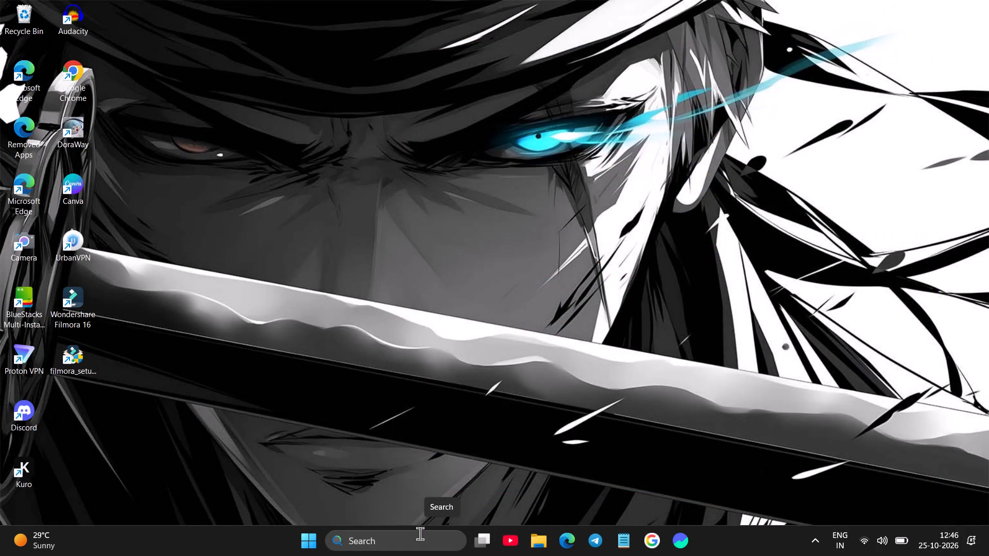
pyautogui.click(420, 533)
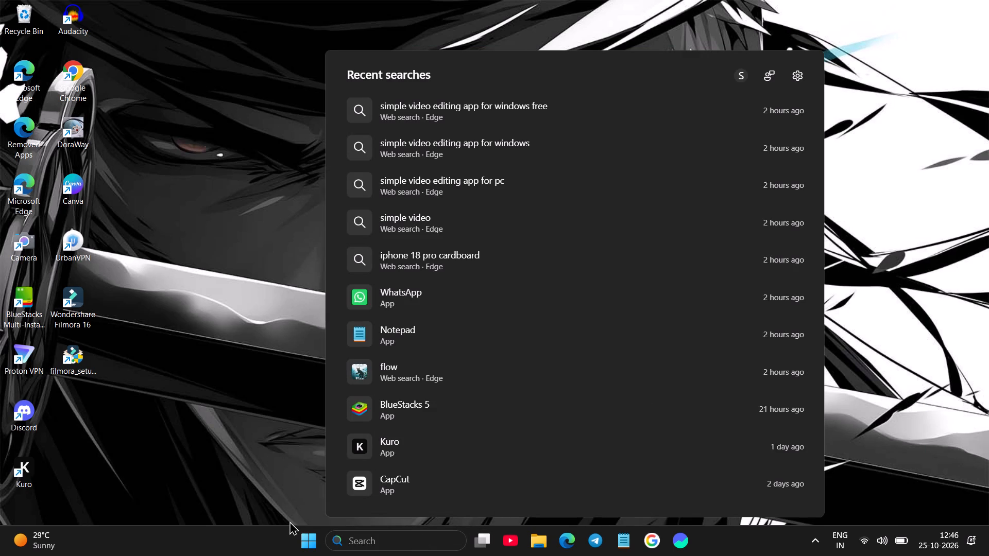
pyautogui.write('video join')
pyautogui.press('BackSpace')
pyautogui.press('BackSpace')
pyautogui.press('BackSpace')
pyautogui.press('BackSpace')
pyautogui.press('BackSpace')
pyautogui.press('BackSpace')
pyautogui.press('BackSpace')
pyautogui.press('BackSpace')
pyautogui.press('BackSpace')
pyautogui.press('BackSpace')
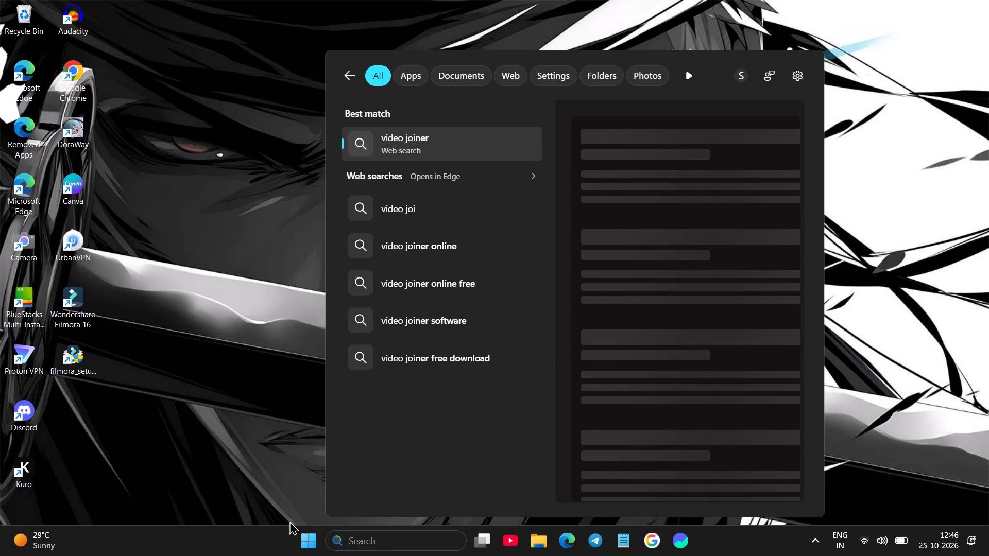
# Search the web from Windows search for "video editor basic for windows".
pyautogui.write('video edit')
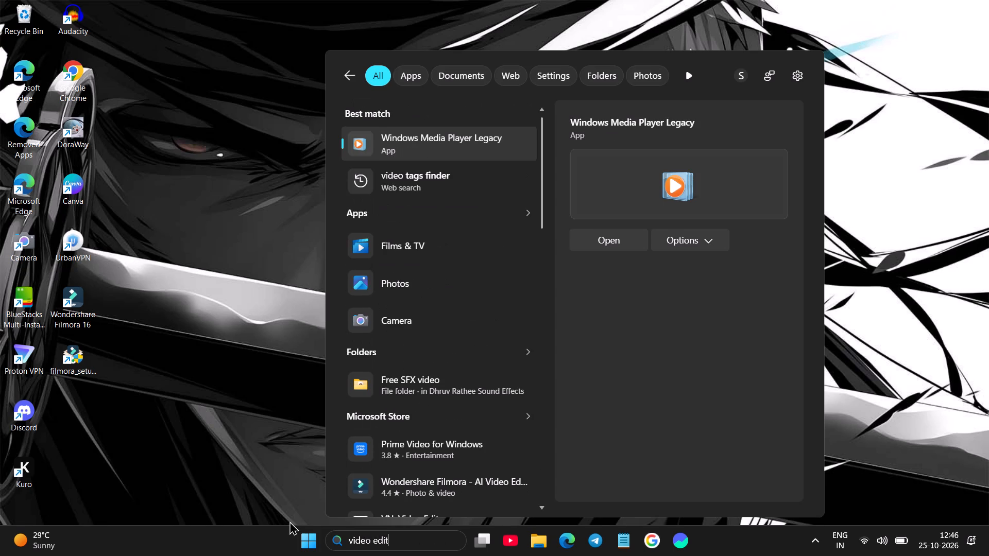
pyautogui.press('space')
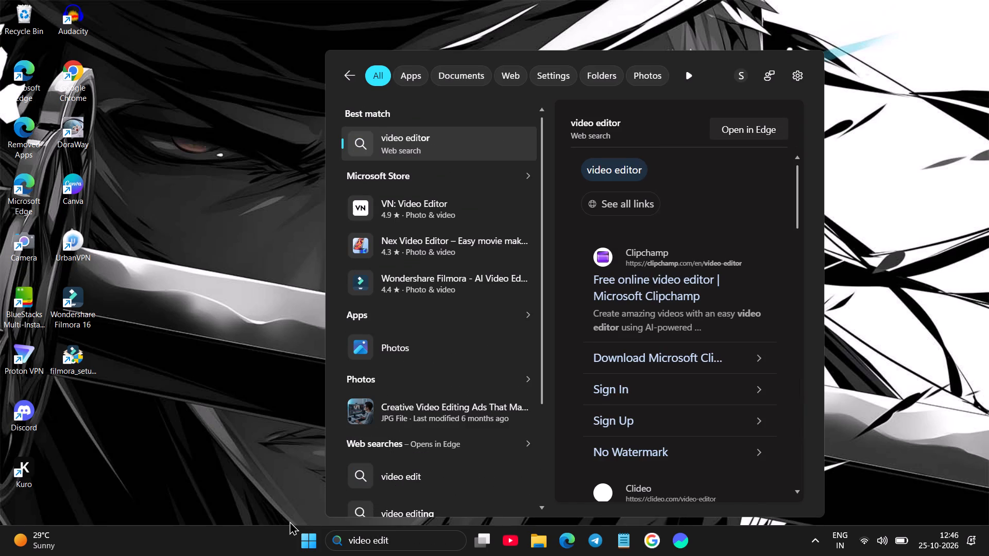
pyautogui.press('=')
pyautogui.press('BackSpace')
pyautogui.press('BackSpace')
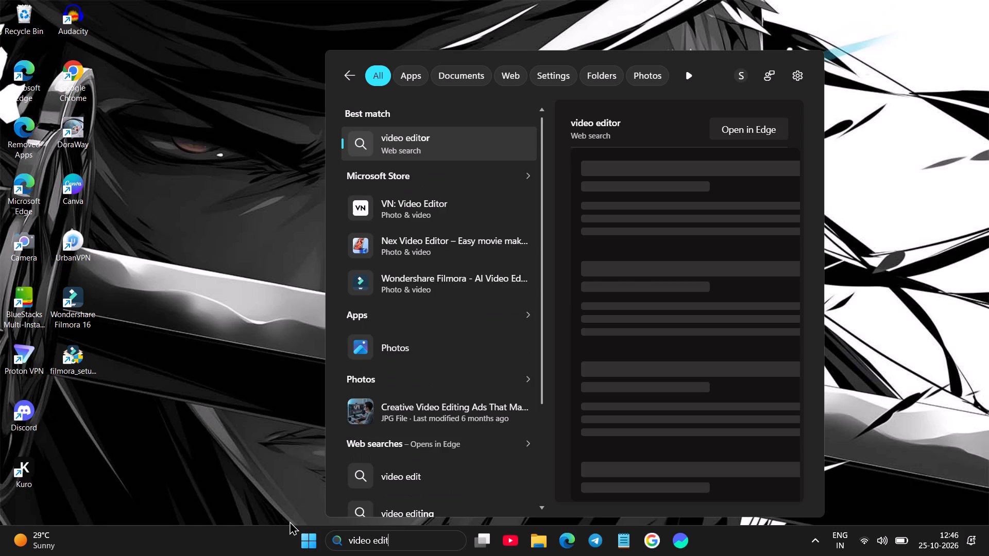
pyautogui.write('or')
pyautogui.press('space')
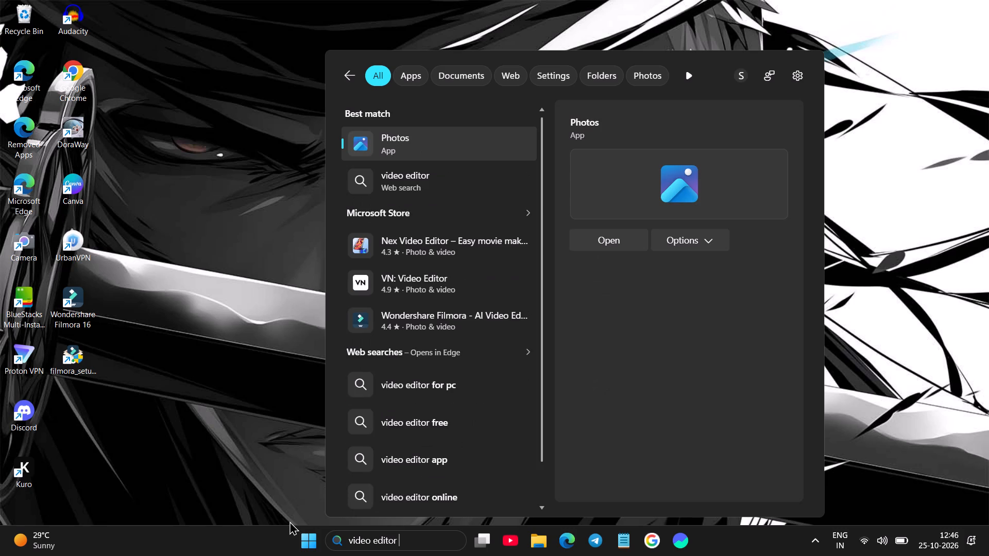
pyautogui.write('basic for wind')
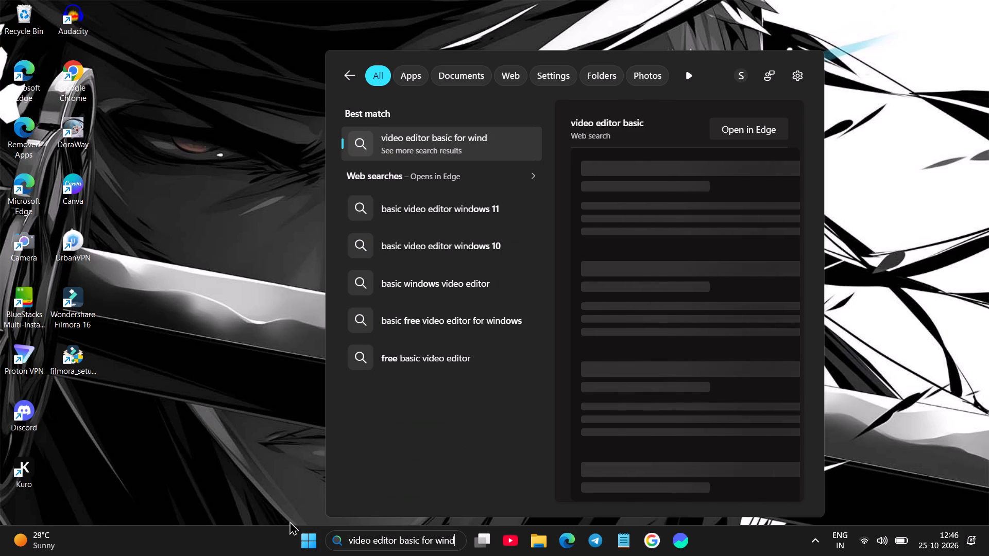
pyautogui.write('ows')
pyautogui.press('Return')
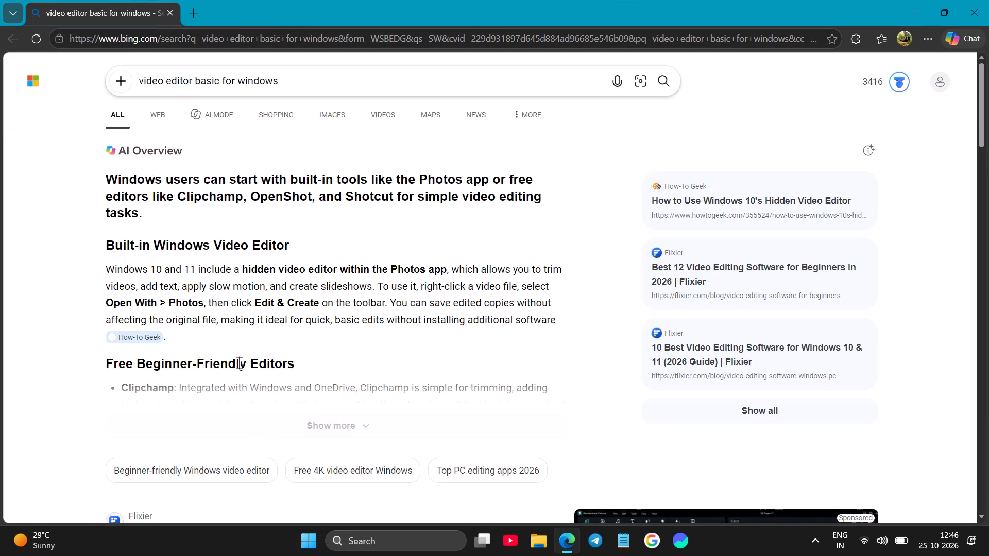
# Skim the search results and refine the query to "video editing app basic for windows".
pyautogui.scroll(-2, 239, 363)
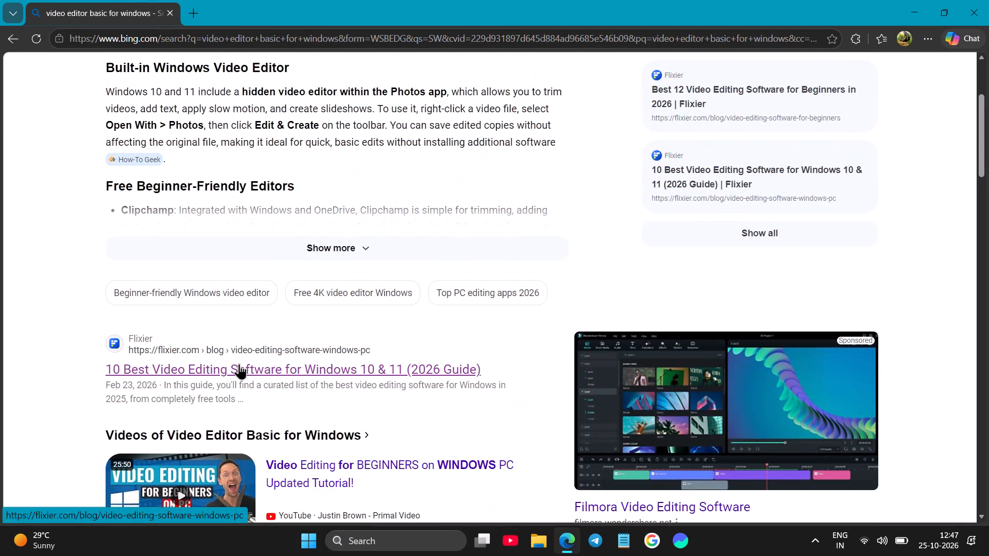
pyautogui.scroll(-5, 242, 338)
pyautogui.scroll(2, 242, 338)
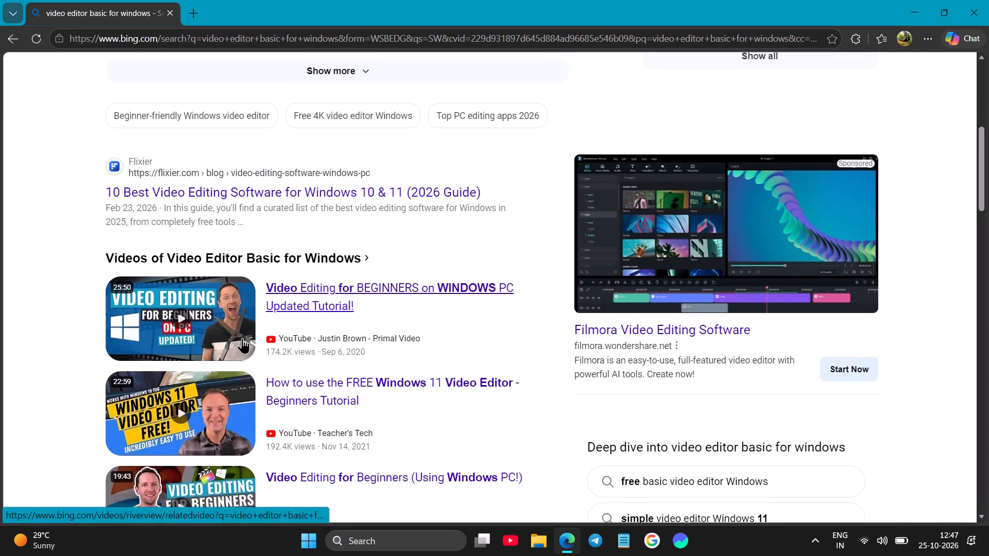
pyautogui.scroll(2, 242, 338)
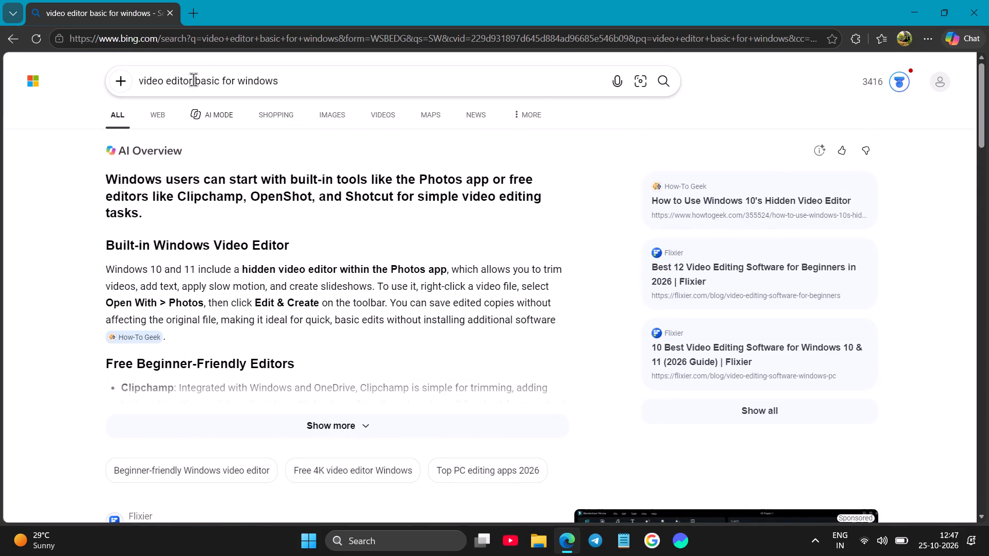
pyautogui.click(193, 79)
pyautogui.press('BackSpace')
pyautogui.press('BackSpace')
pyautogui.write('ing ao=')
pyautogui.press('BackSpace')
pyautogui.press('BackSpace')
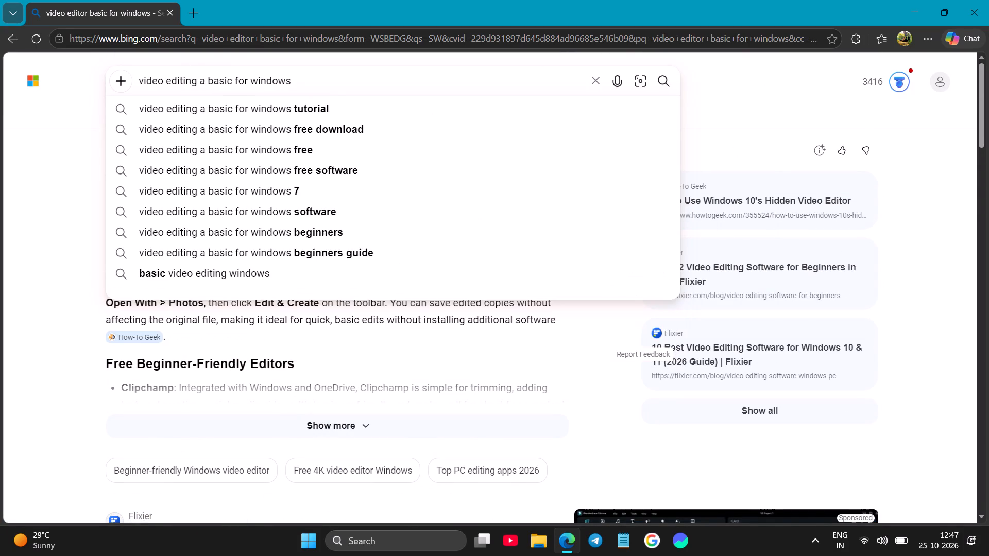
pyautogui.write('pp')
pyautogui.press('Return')
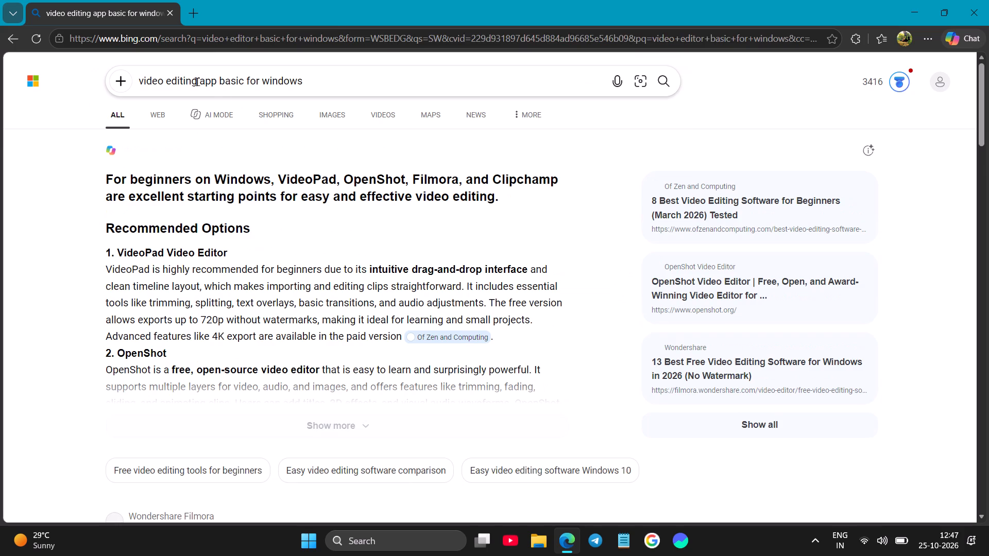
# Extend the search to "video editing app basic for windows free without watermark" using the matching suggestion.
pyautogui.scroll(-5, 280, 163)
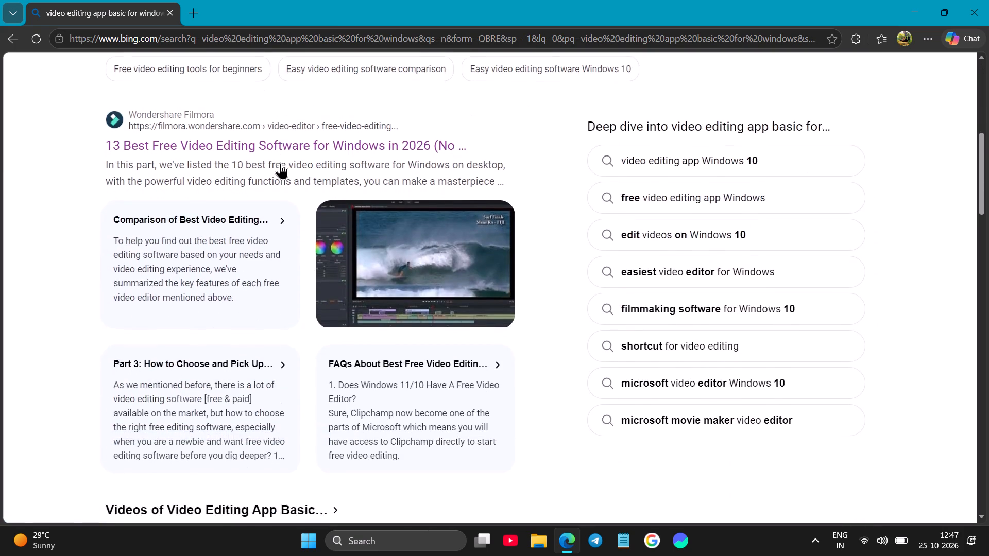
pyautogui.scroll(5, 280, 163)
pyautogui.click(325, 92)
pyautogui.press('space')
pyautogui.write('free eitho')
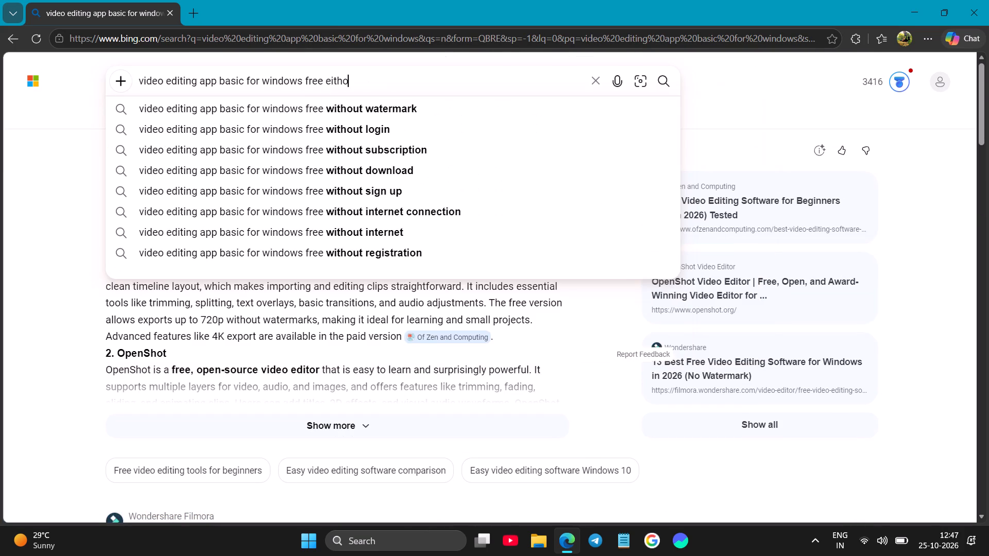
pyautogui.click(304, 106)
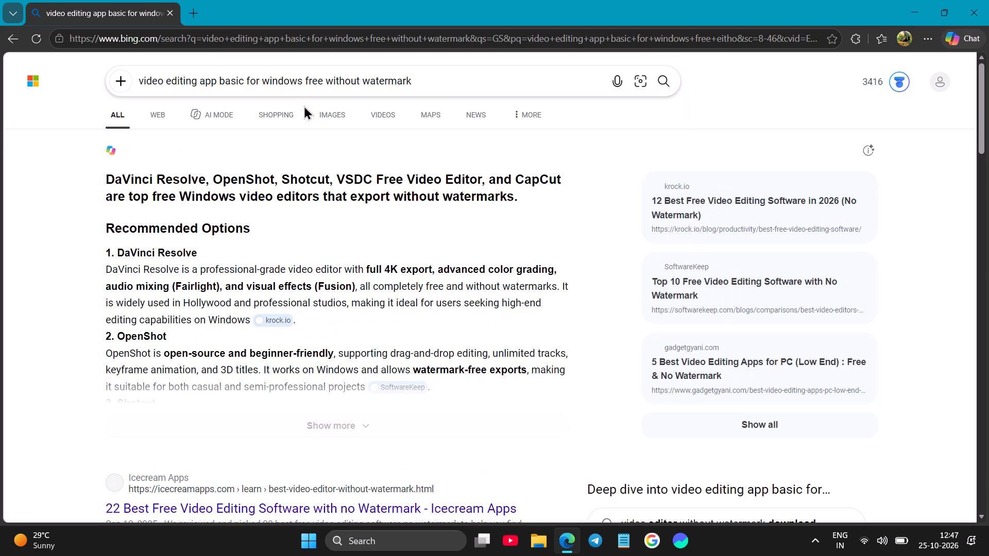
# Open toolradar.com's Best Free Video Editing Software 2026 article, look through its quick comparison, and return to the search results.
pyautogui.scroll(-4, 339, 196)
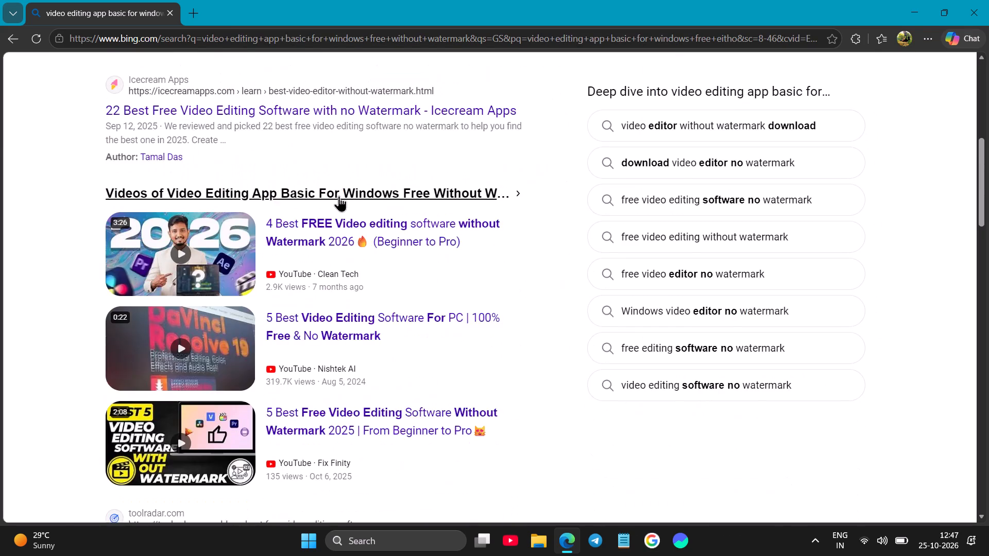
pyautogui.scroll(-3, 339, 196)
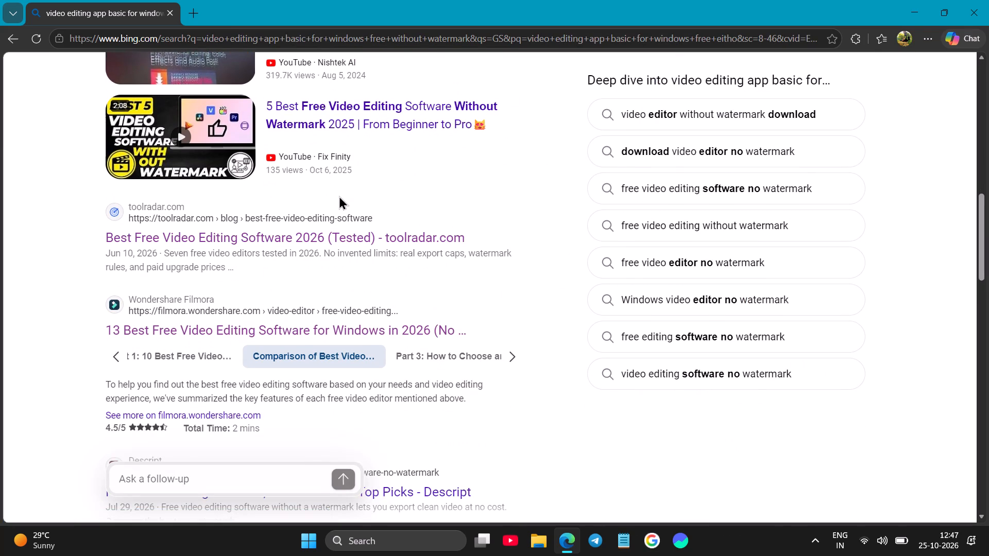
pyautogui.click(258, 229)
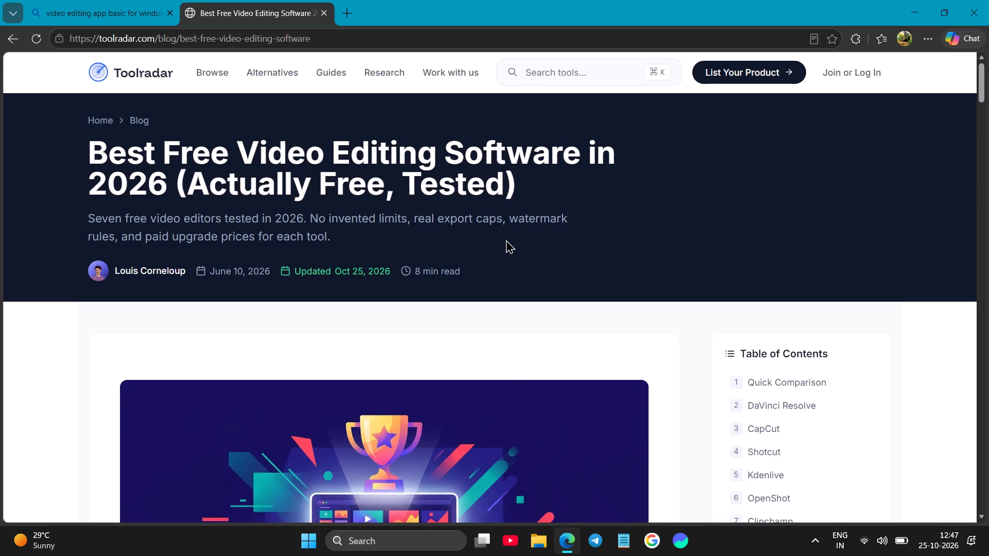
pyautogui.scroll(-9, 506, 239)
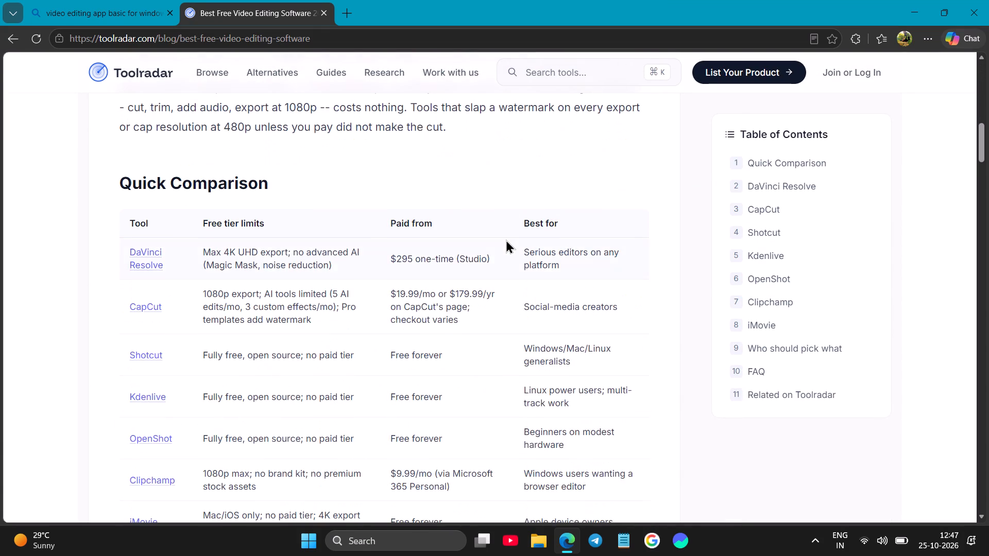
pyautogui.scroll(-4, 506, 239)
pyautogui.scroll(9, 506, 239)
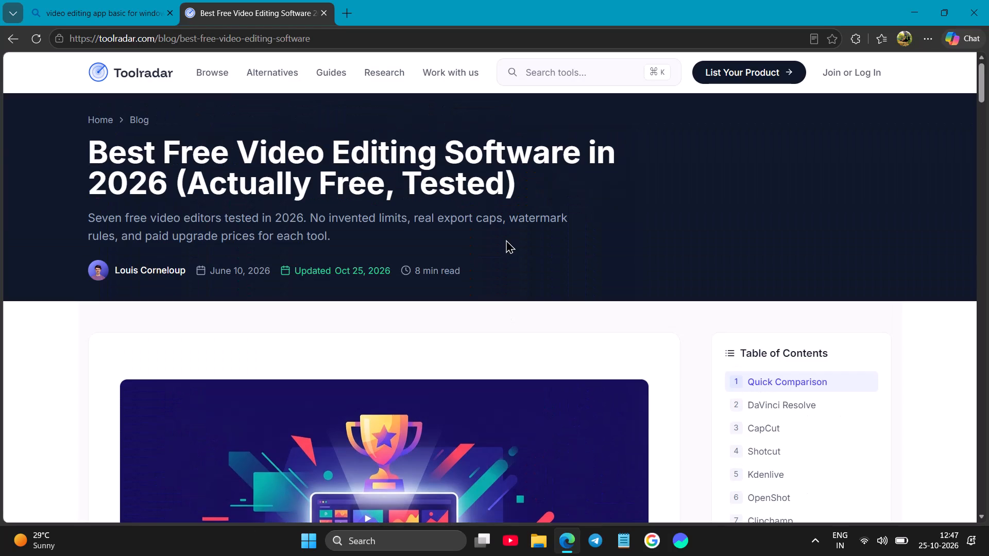
pyautogui.click(506, 239)
pyautogui.scroll(-1, 523, 221)
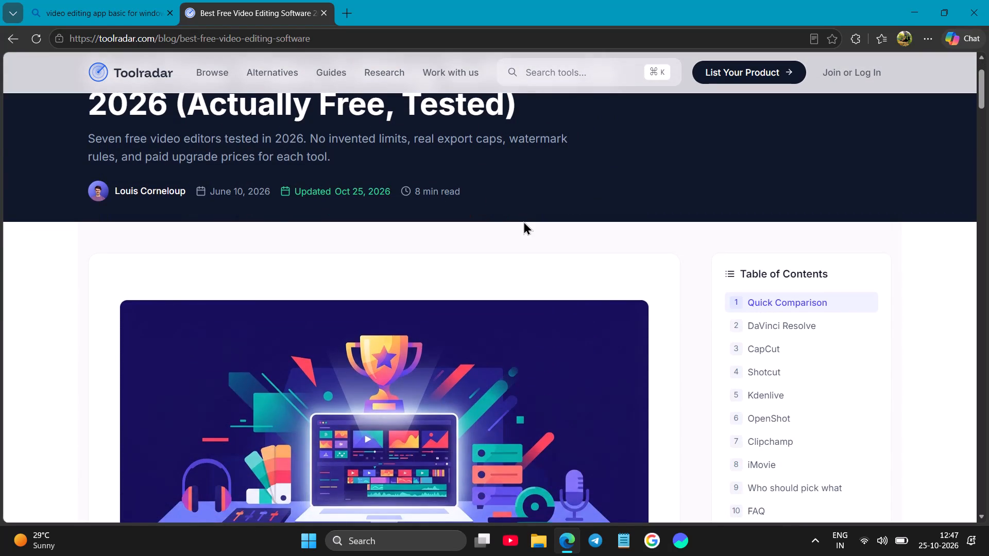
pyautogui.scroll(4, 388, 157)
pyautogui.click(5, 43)
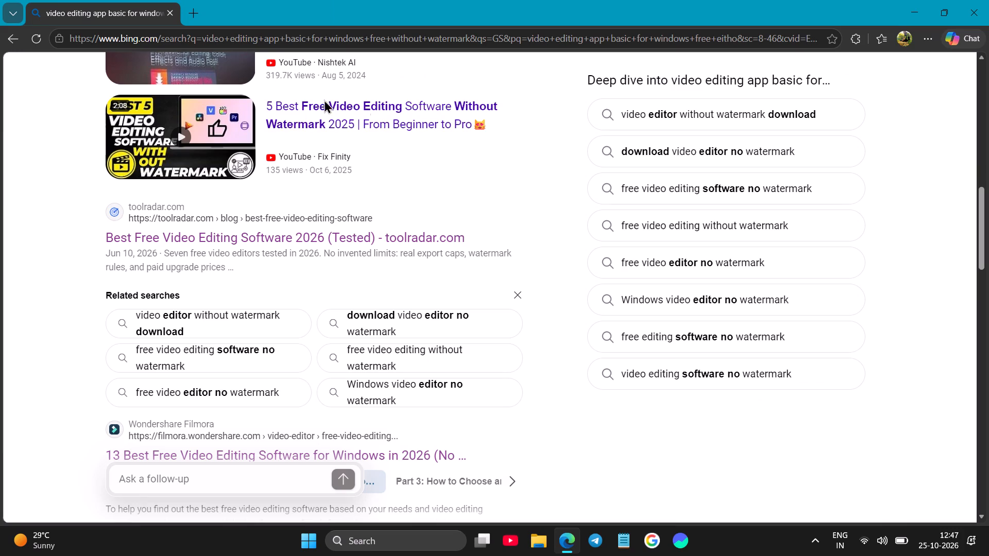
# Replace the query and search for "web video editor free".
pyautogui.scroll(7, 475, 111)
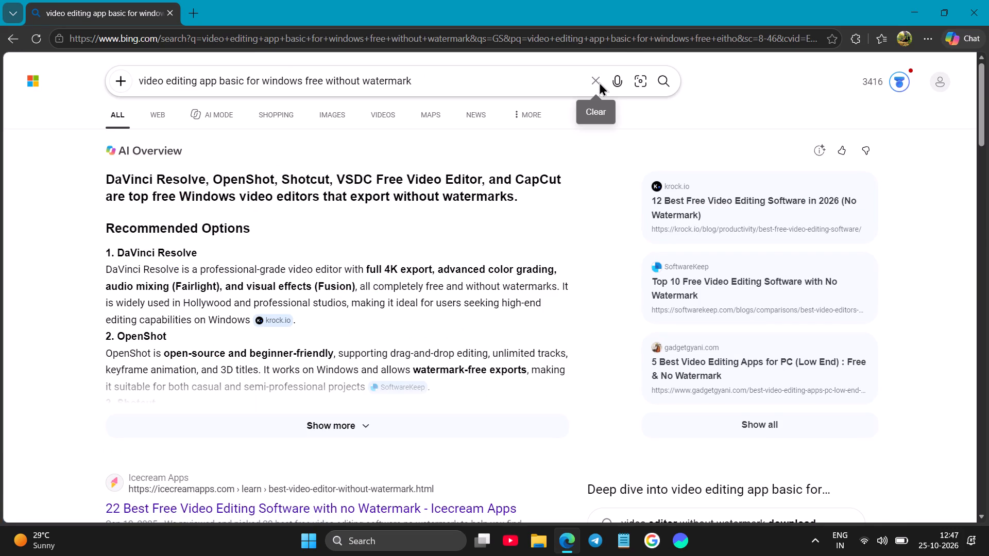
pyautogui.click(599, 82)
pyautogui.write('web')
pyautogui.press('space')
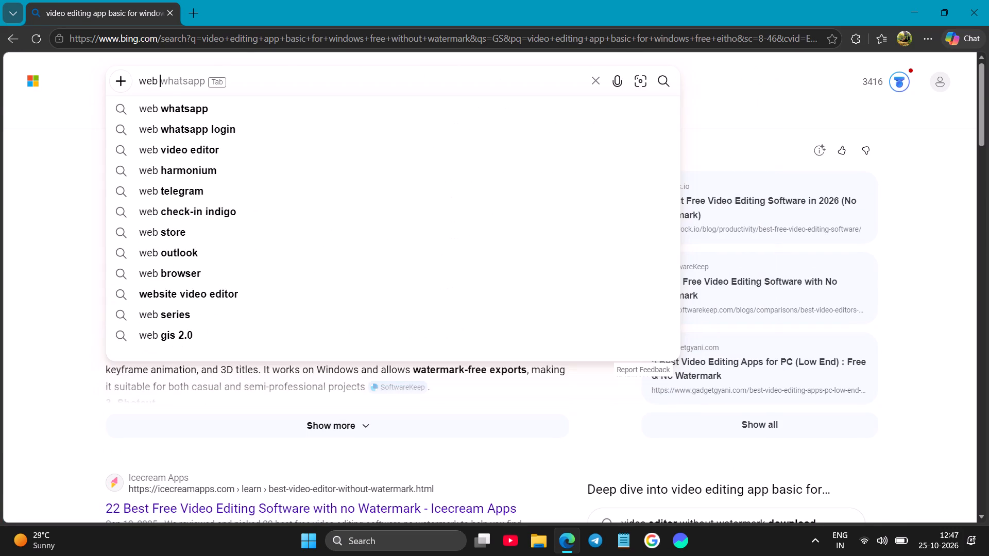
pyautogui.write('video')
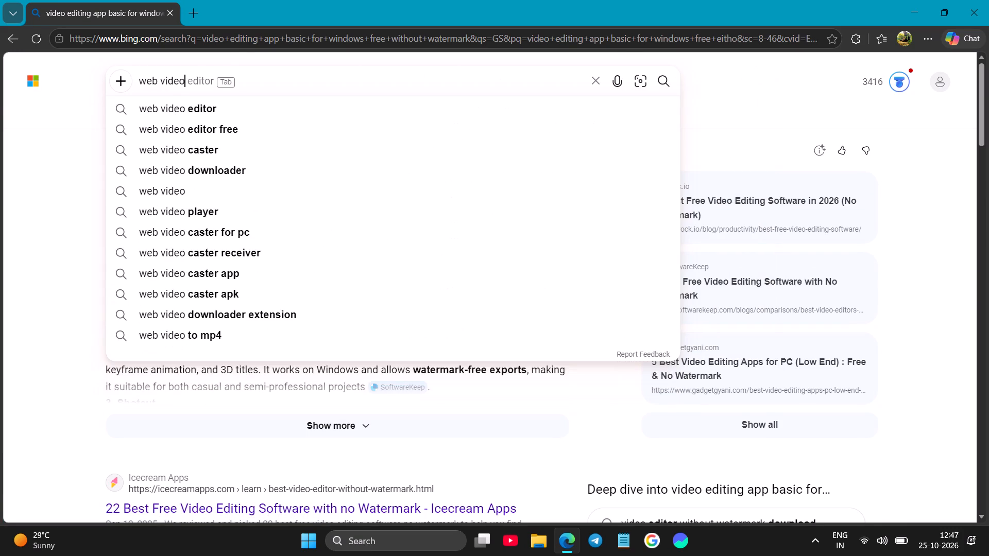
pyautogui.click(492, 129)
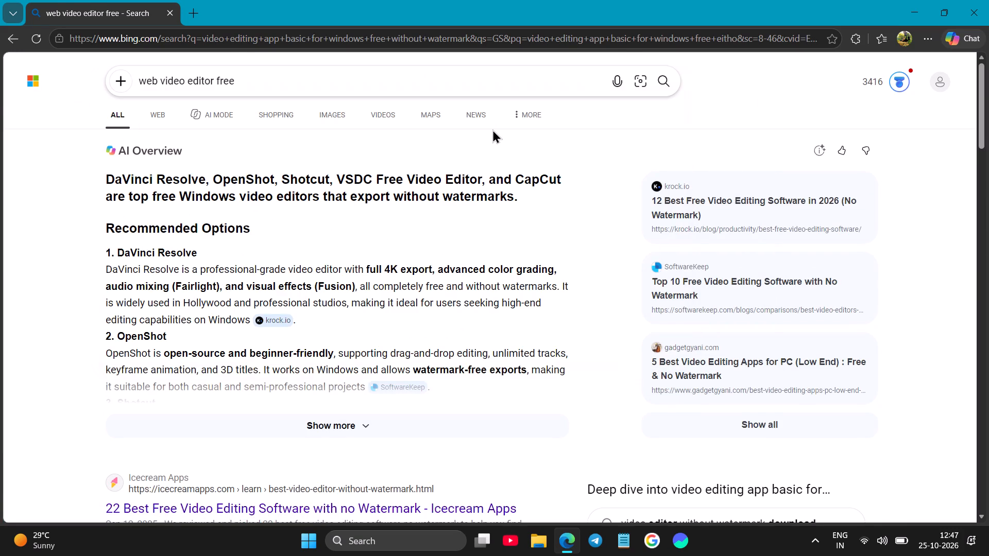
# Open Kapwing's online video editor from the search results and start a new project.
pyautogui.scroll(-2, 362, 221)
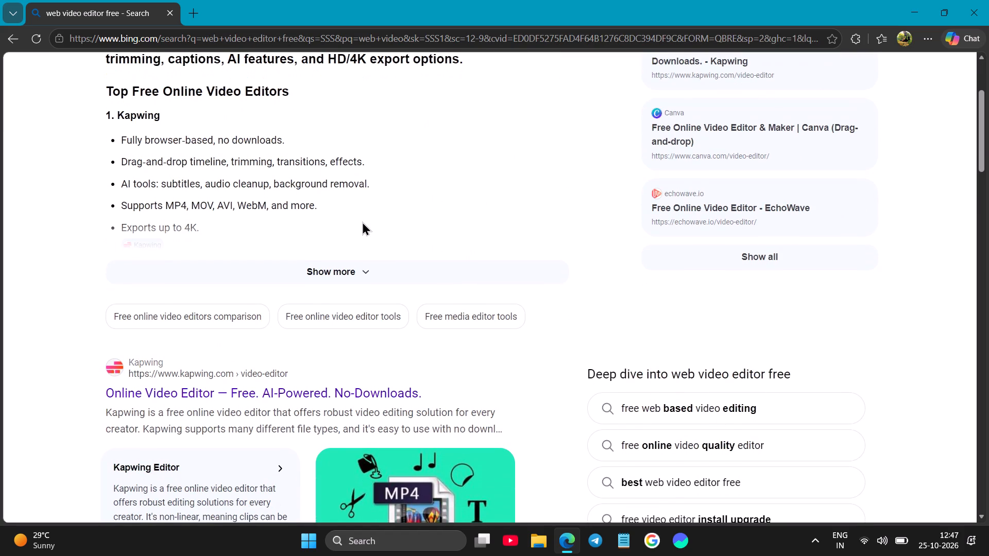
pyautogui.click(237, 392)
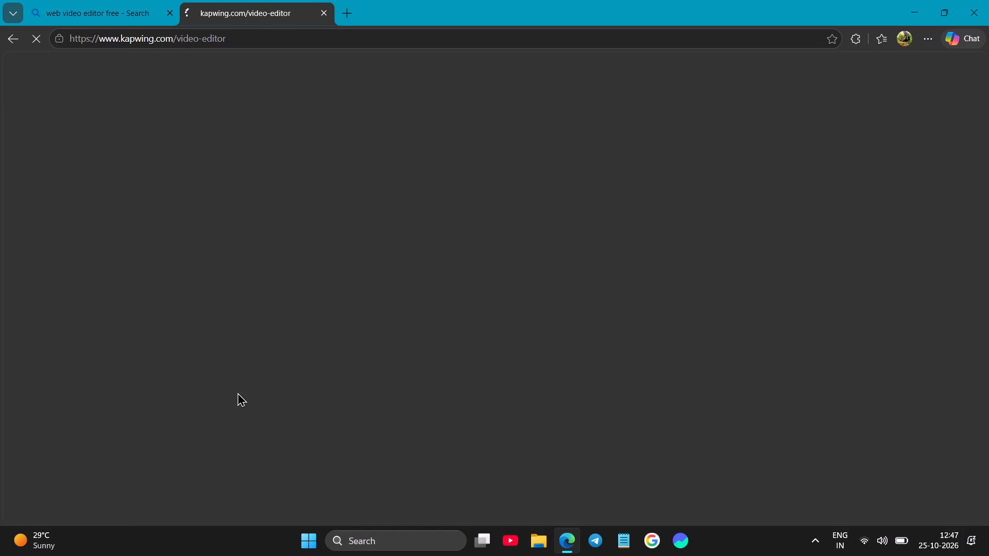
pyautogui.click(484, 259)
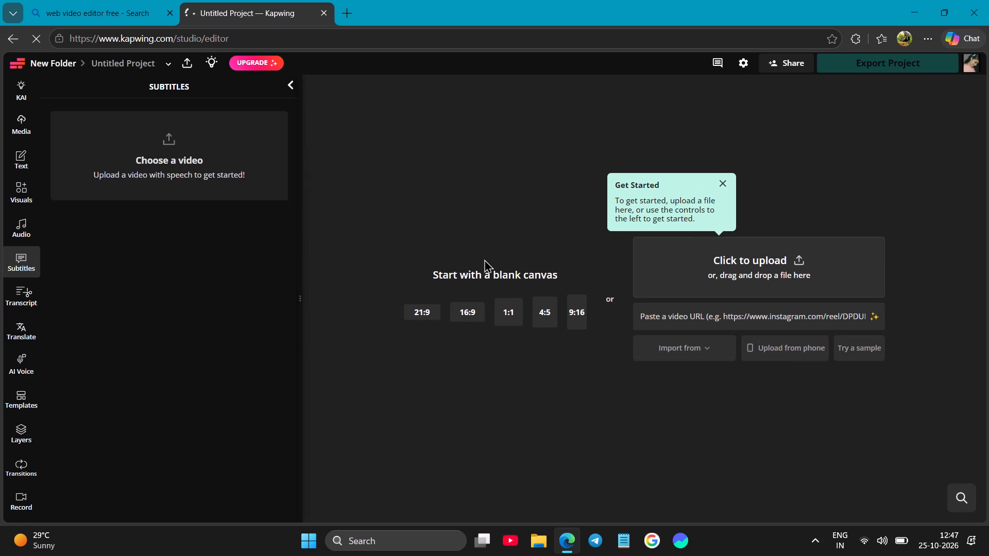
# Upload the two cardboard phone crafting videos dated today from the Downloads folder in File Explorer into the Kapwing project.
pyautogui.click(537, 537)
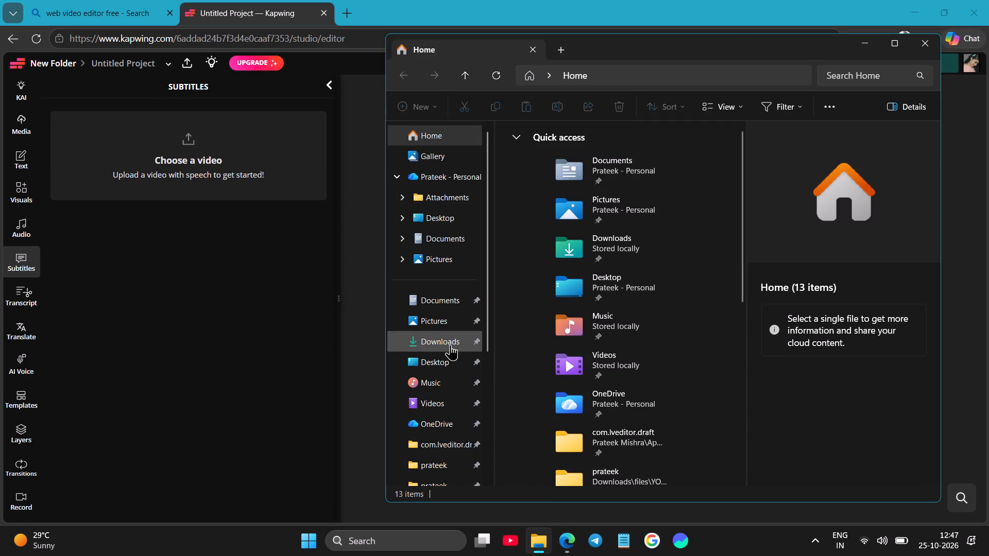
pyautogui.click(450, 344)
pyautogui.scroll(2, 622, 275)
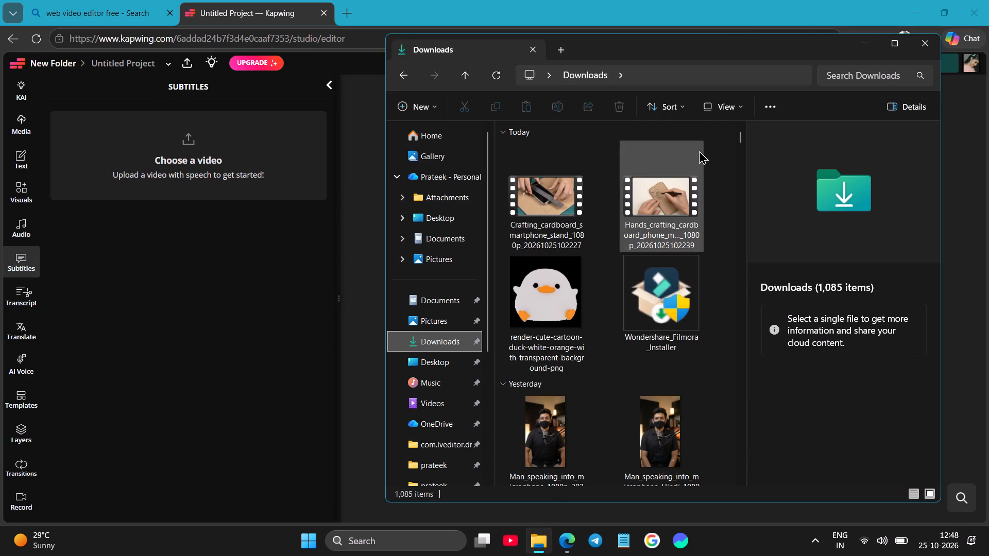
pyautogui.moveTo(704, 152); pyautogui.dragTo(541, 170)
pyautogui.moveTo(556, 193); pyautogui.dragTo(203, 178)
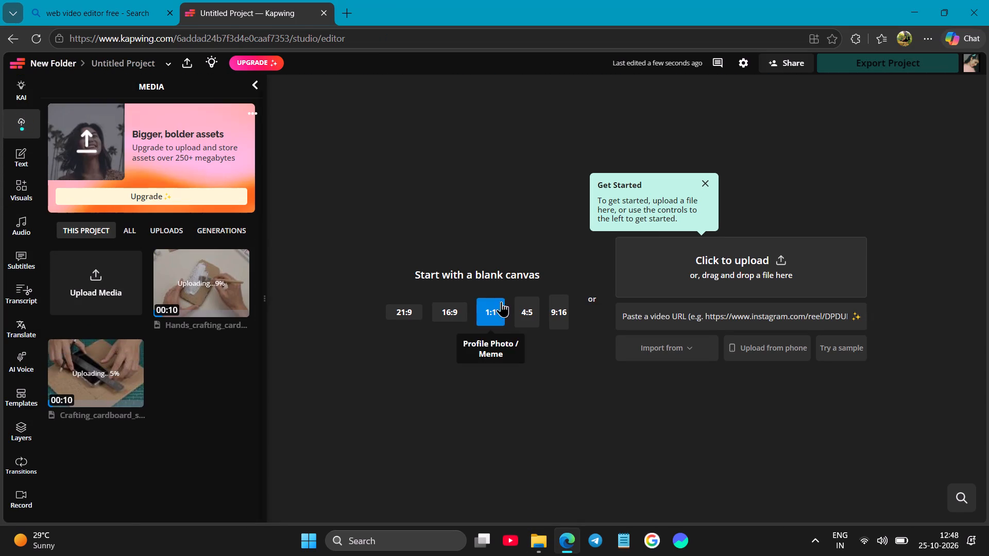
# Start the project with a blank 9:16 canvas.
pyautogui.click(556, 320)
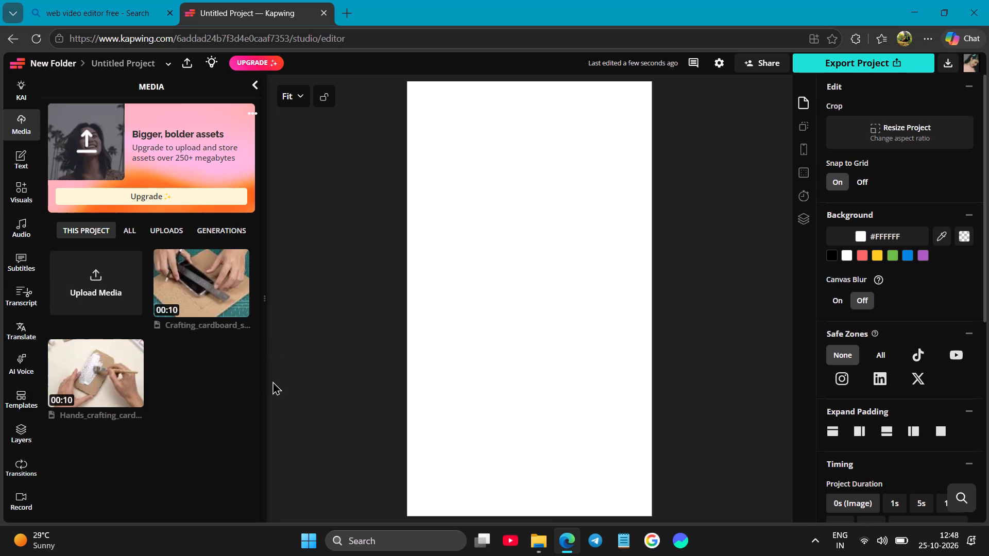
# Add the Crafting_cardboard clip to the timeline and place the Hands_crafting clip on the same track directly after it at 10.00 s.
pyautogui.click(216, 289)
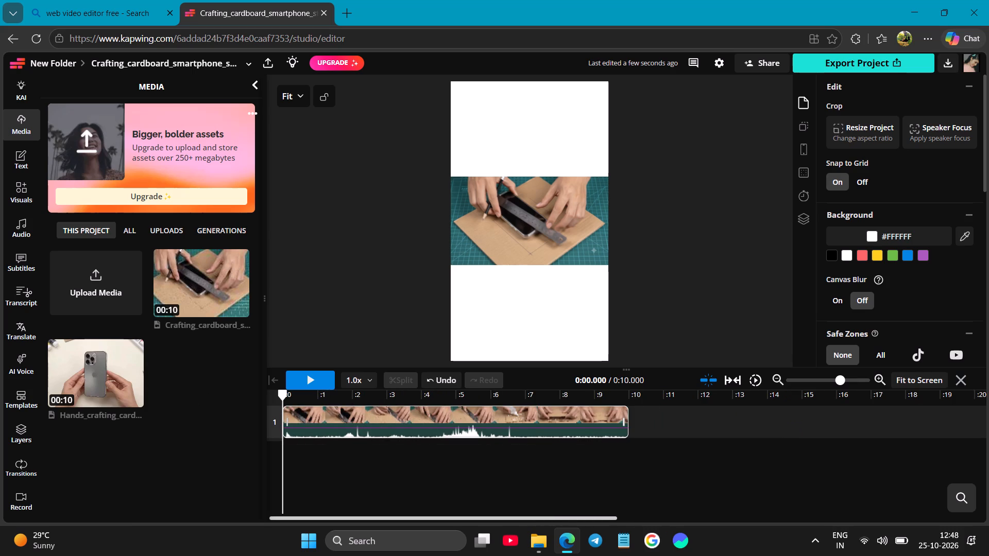
pyautogui.moveTo(108, 369); pyautogui.dragTo(688, 430)
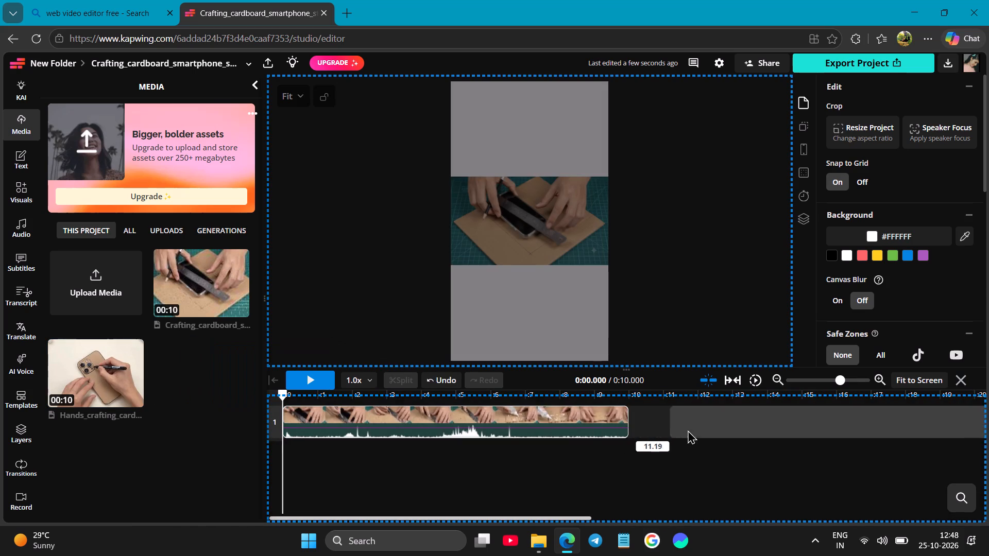
pyautogui.moveTo(712, 424); pyautogui.dragTo(674, 424)
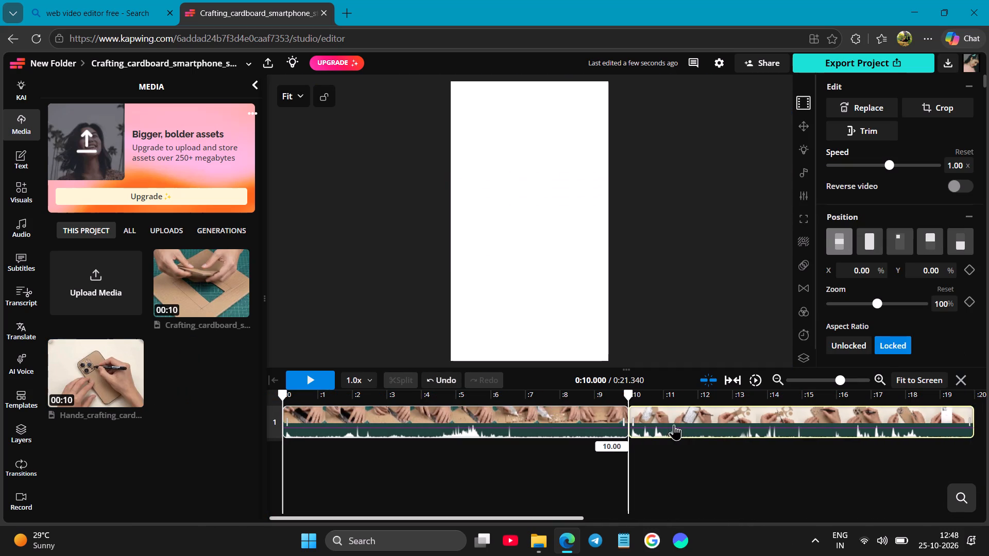
pyautogui.moveTo(674, 424); pyautogui.dragTo(672, 425)
# Move the playhead back to the start of the timeline and preview the first few seconds of the first clip.
pyautogui.moveTo(441, 486); pyautogui.dragTo(336, 473)
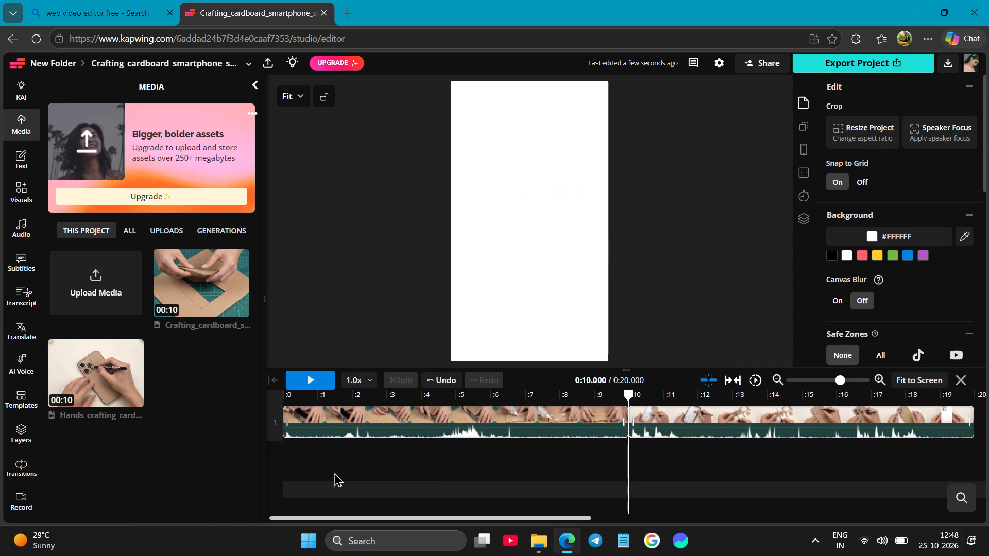
pyautogui.click(326, 468)
pyautogui.moveTo(329, 449); pyautogui.dragTo(319, 448)
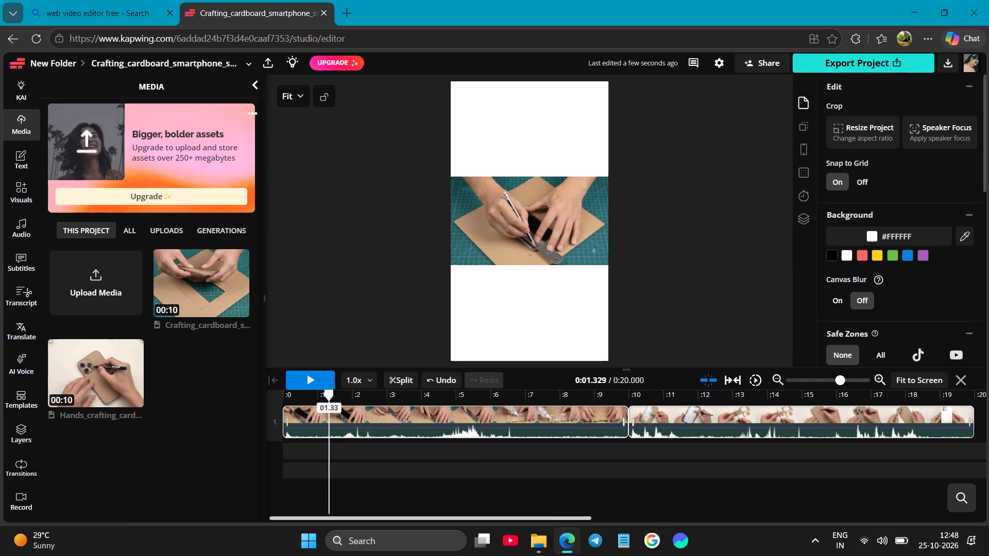
pyautogui.moveTo(319, 448); pyautogui.dragTo(255, 444)
pyautogui.press('space')
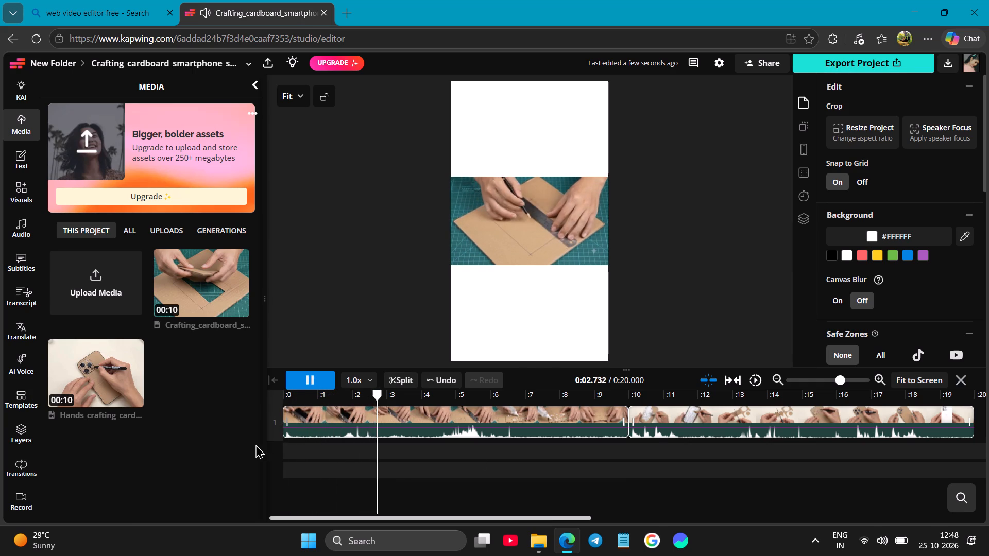
pyautogui.press('space')
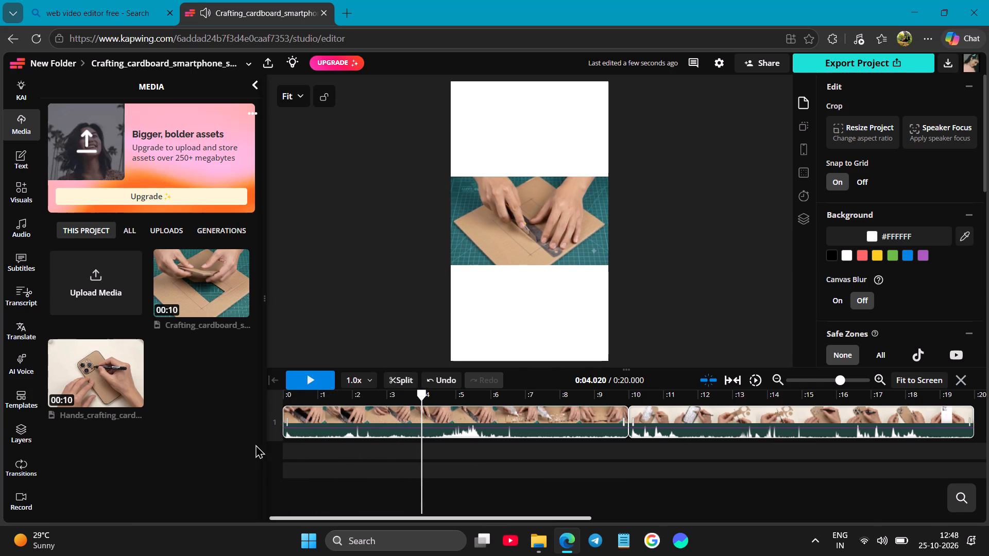
# Set the canvas background colour to black (#000000).
pyautogui.click(527, 310)
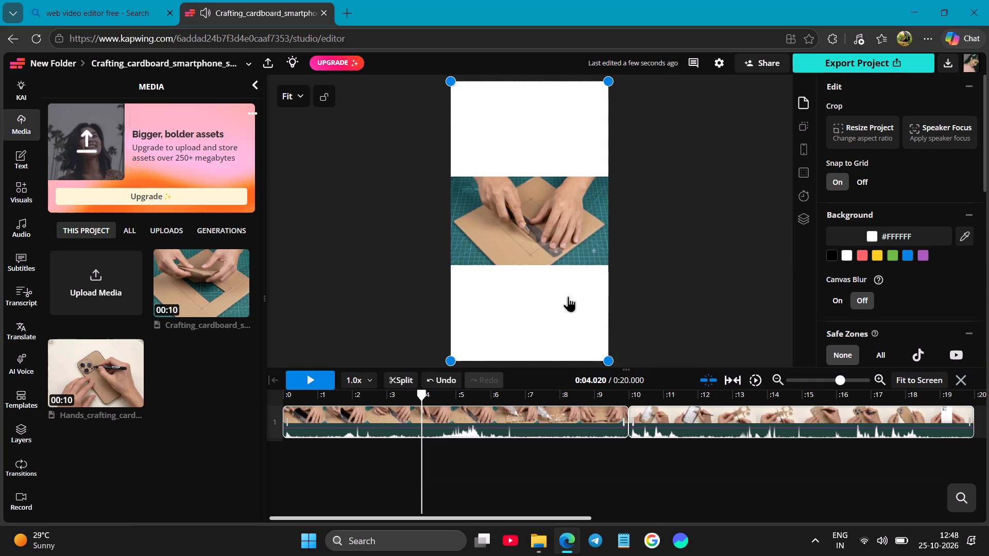
pyautogui.click(835, 255)
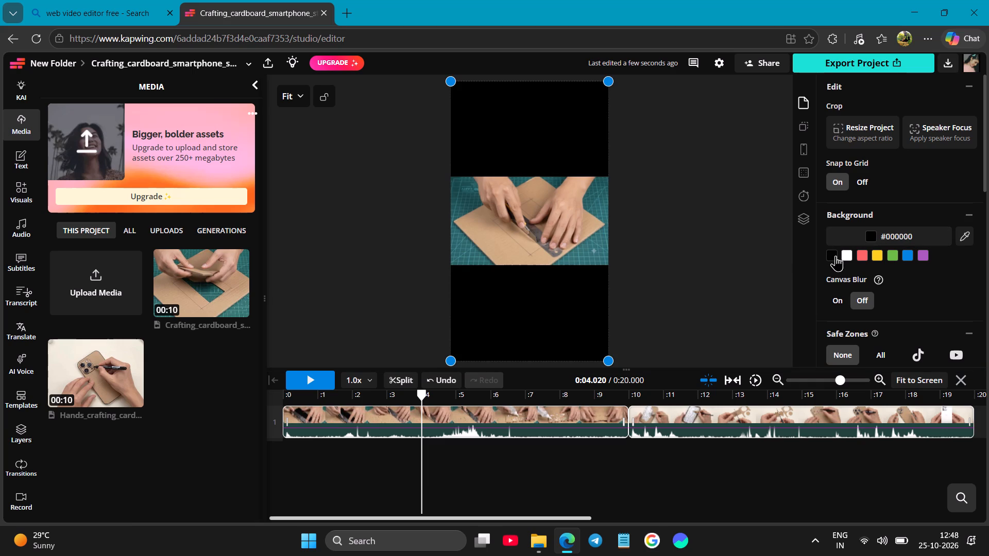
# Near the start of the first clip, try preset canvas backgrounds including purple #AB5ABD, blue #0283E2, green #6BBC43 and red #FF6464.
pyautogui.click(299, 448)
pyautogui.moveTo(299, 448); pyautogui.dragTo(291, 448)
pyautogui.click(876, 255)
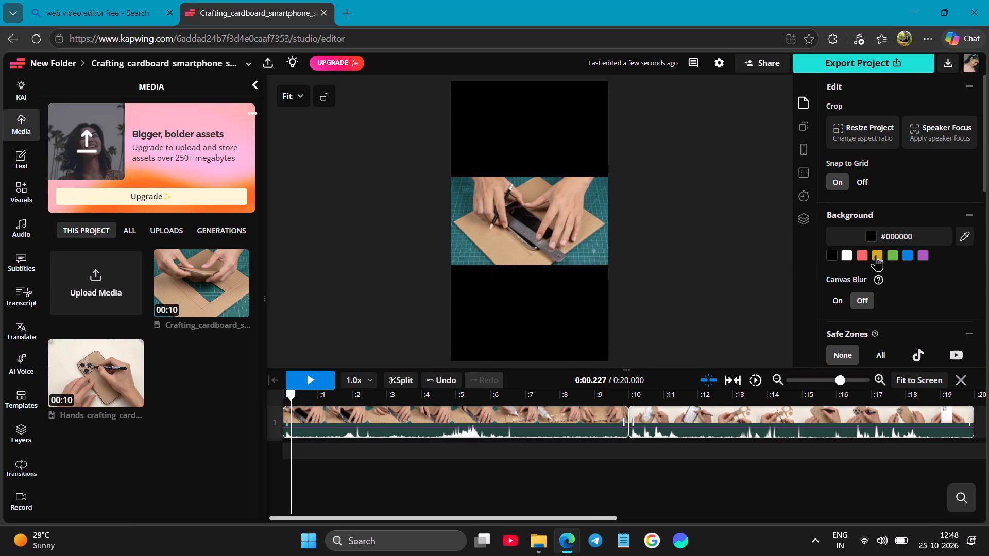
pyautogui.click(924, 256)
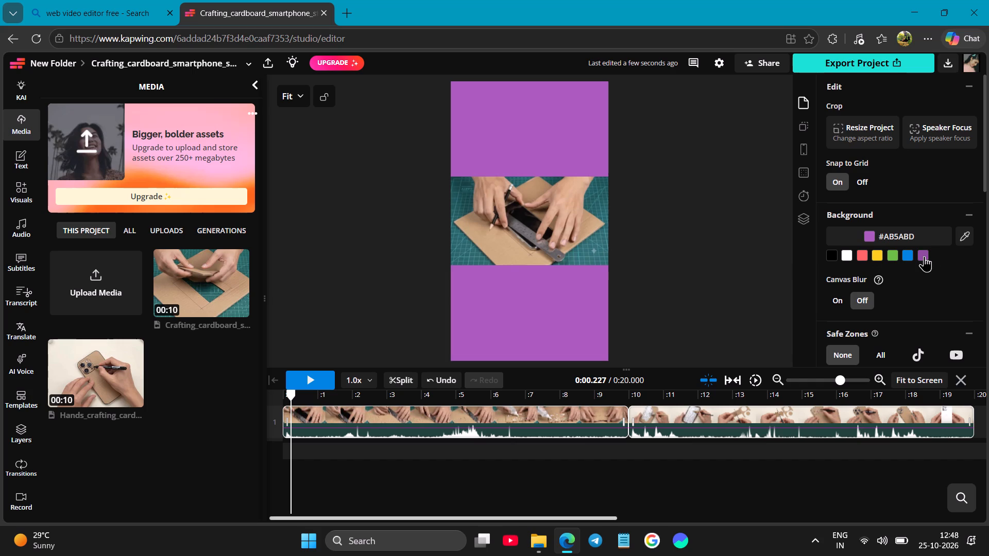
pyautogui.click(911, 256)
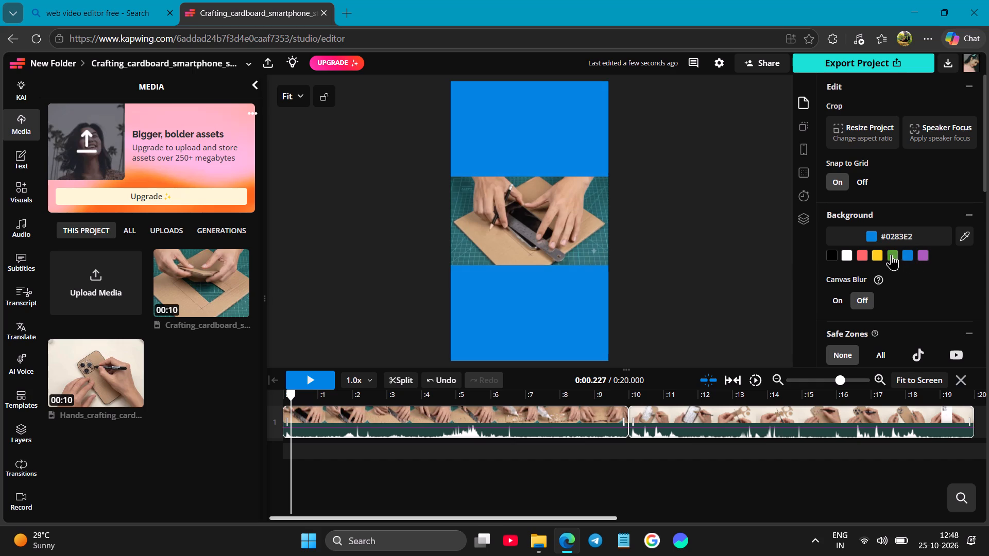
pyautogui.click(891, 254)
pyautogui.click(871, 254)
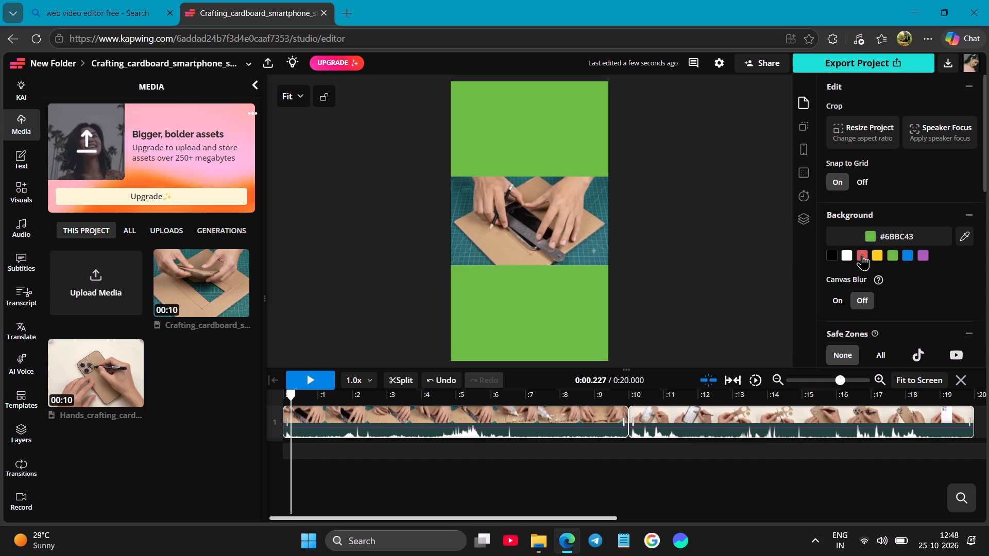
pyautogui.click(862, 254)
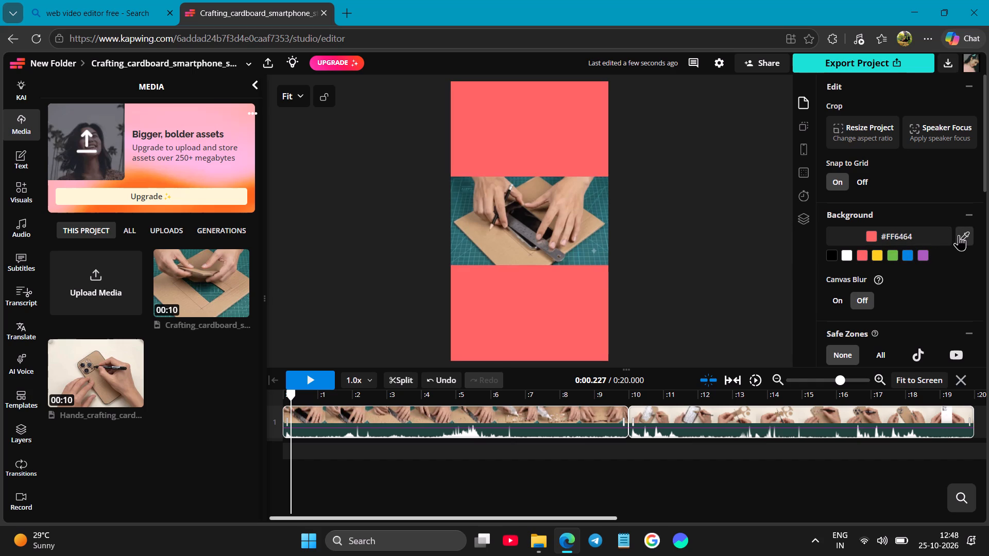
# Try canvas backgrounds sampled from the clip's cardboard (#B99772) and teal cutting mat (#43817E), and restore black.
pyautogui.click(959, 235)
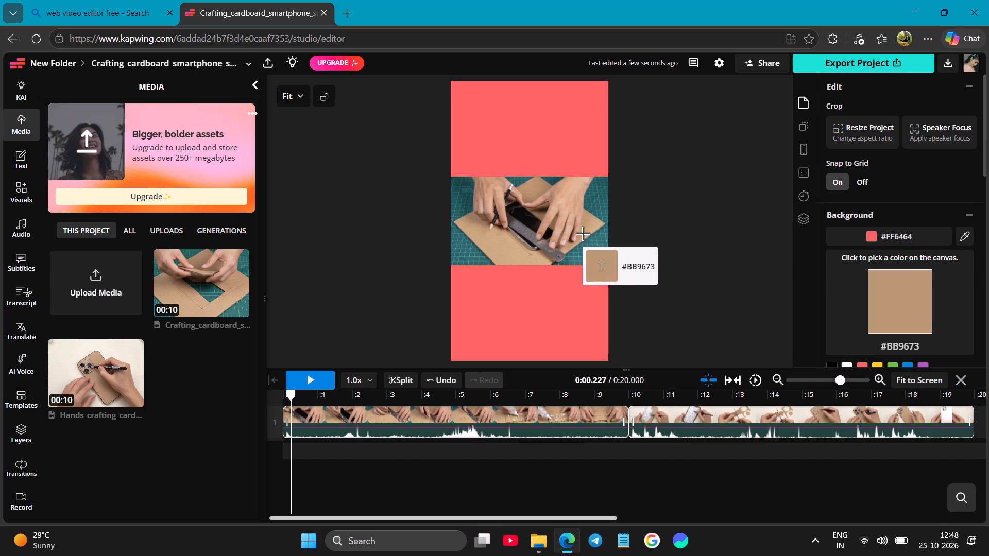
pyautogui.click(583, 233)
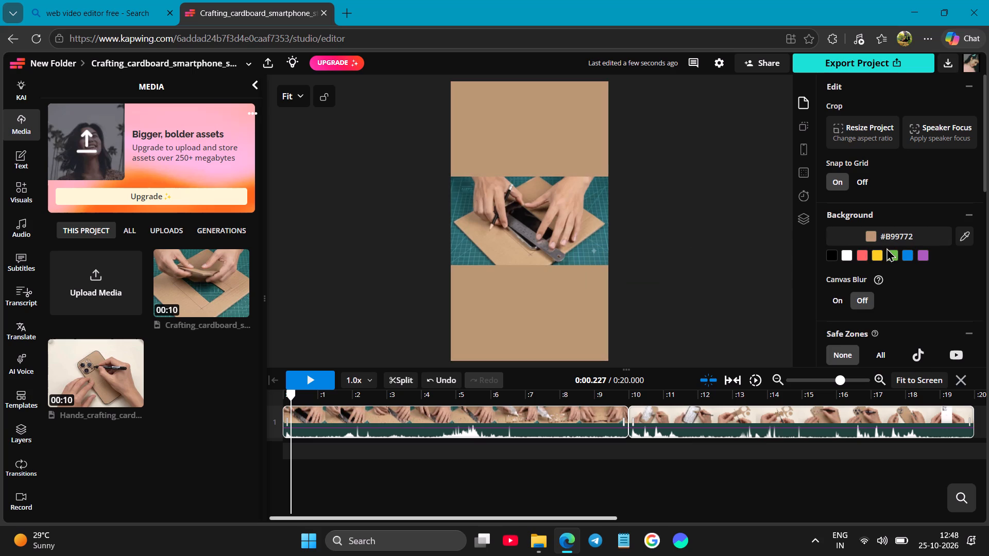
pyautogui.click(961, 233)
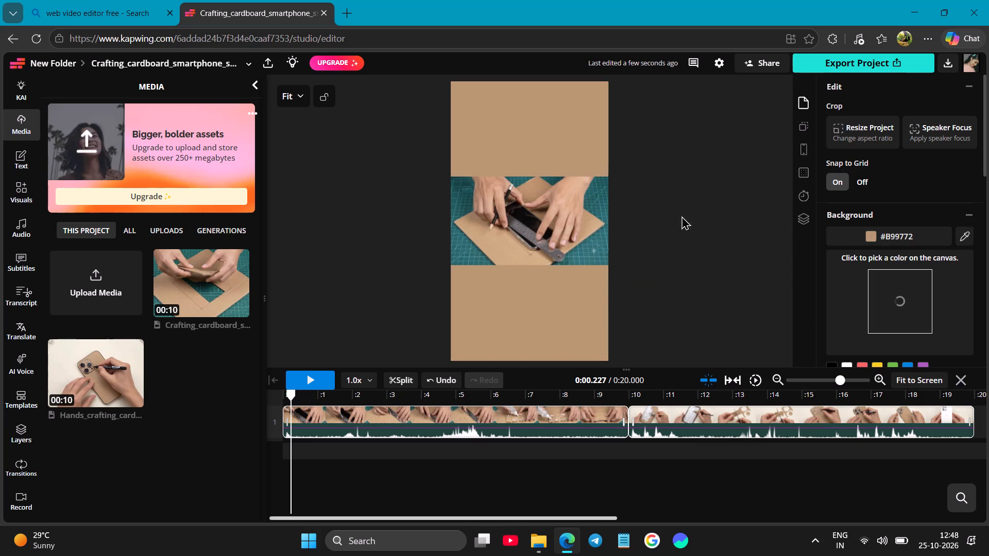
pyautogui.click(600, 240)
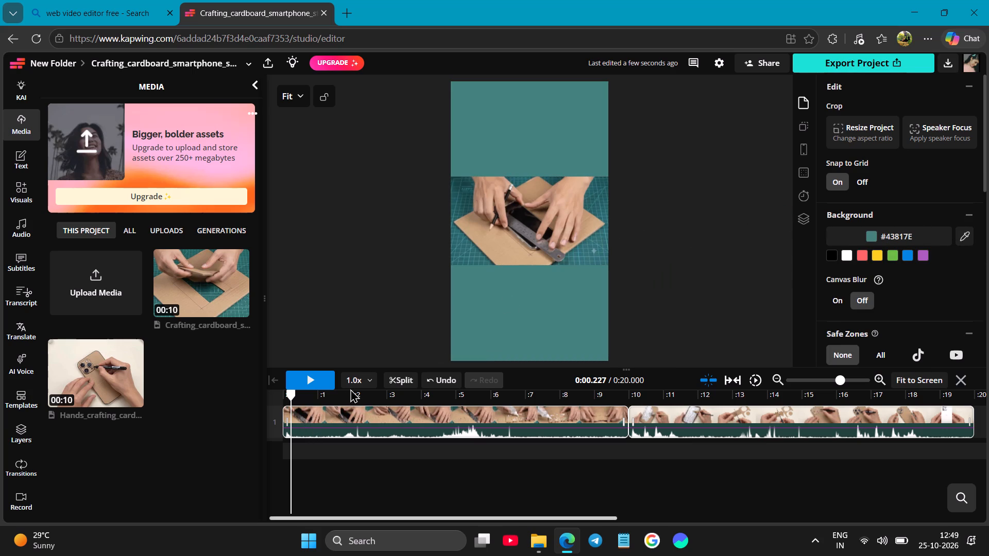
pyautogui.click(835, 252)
# Play briefly, enlarge the first clip slightly beyond the canvas width, and reposition it at about X 2.87%, Y -4.06%.
pyautogui.press('space')
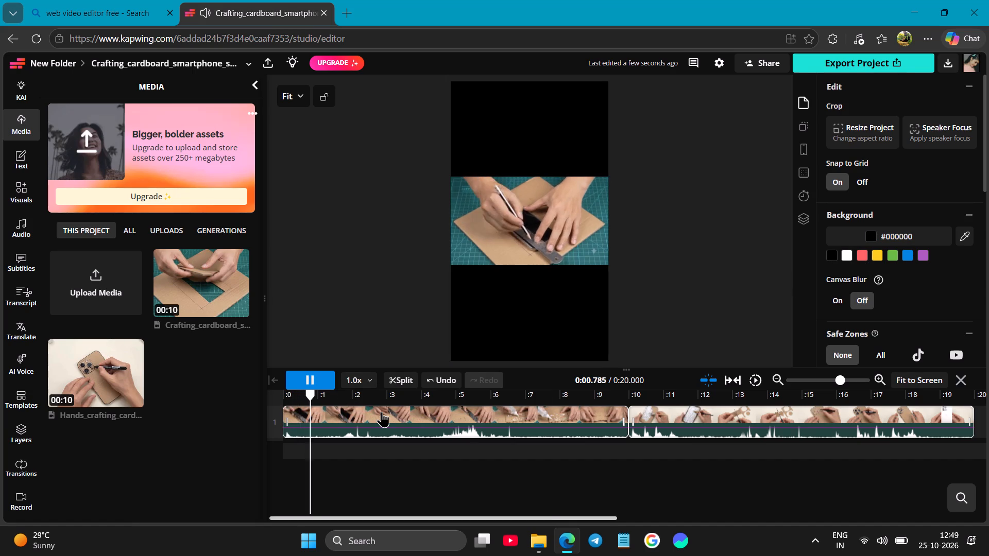
pyautogui.click(485, 217)
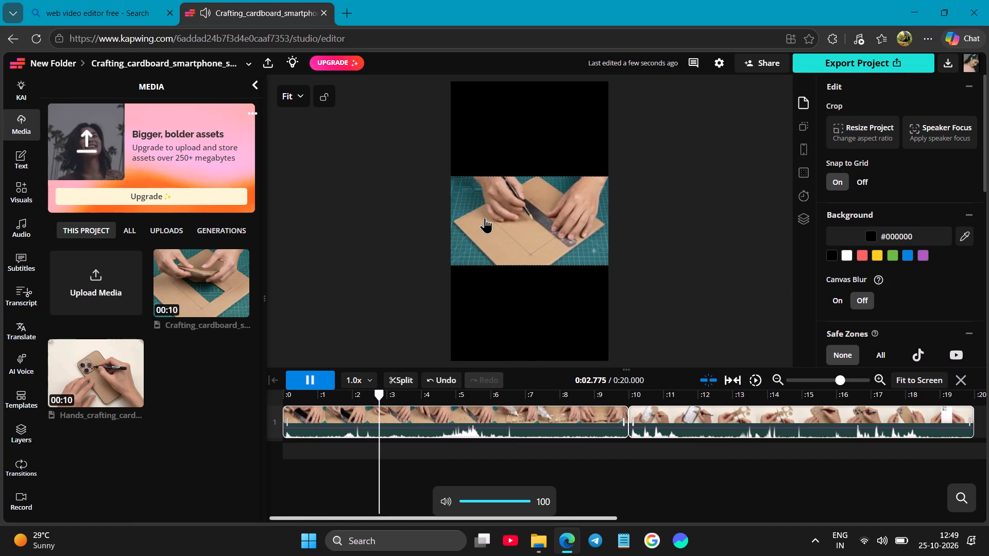
pyautogui.moveTo(453, 263); pyautogui.dragTo(443, 273)
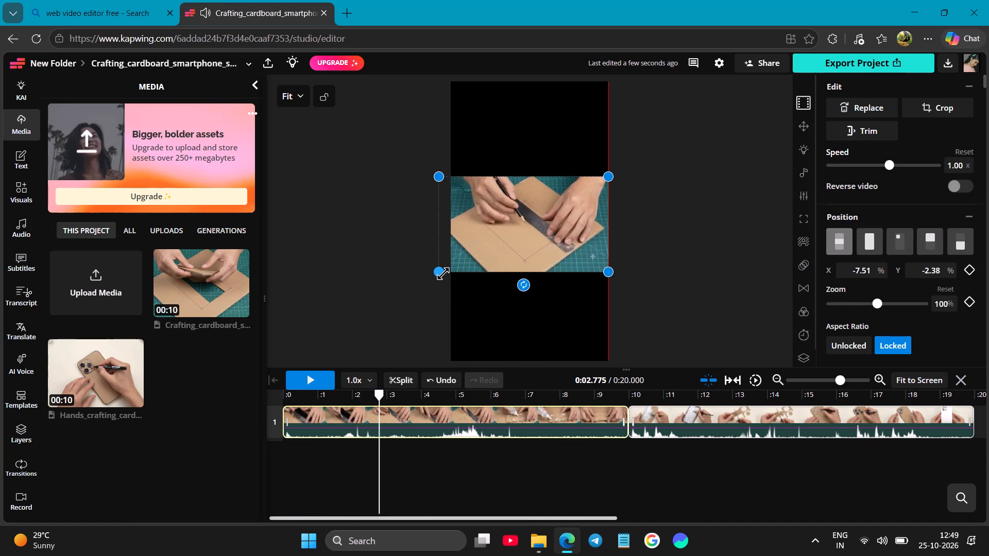
pyautogui.moveTo(443, 273); pyautogui.dragTo(439, 284)
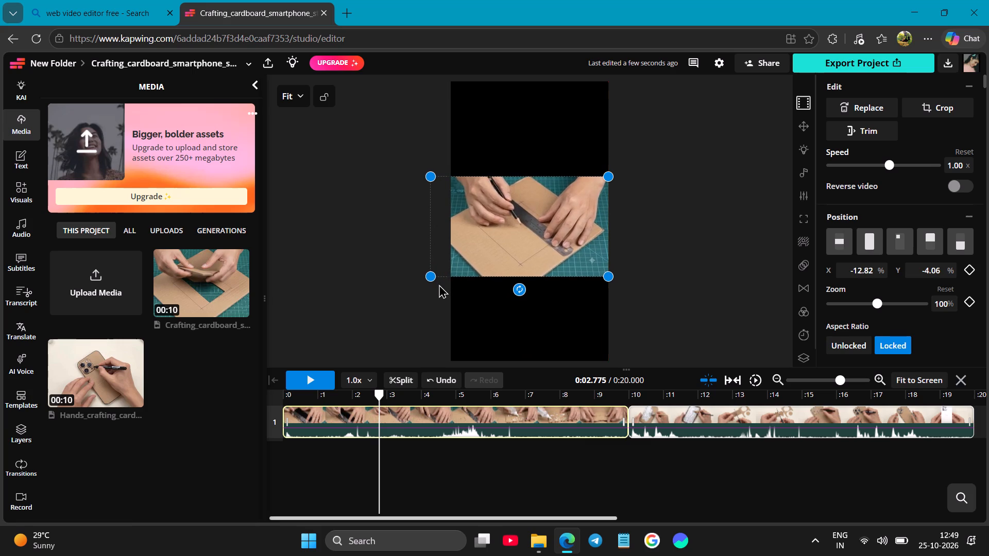
pyautogui.moveTo(481, 253); pyautogui.dragTo(493, 253)
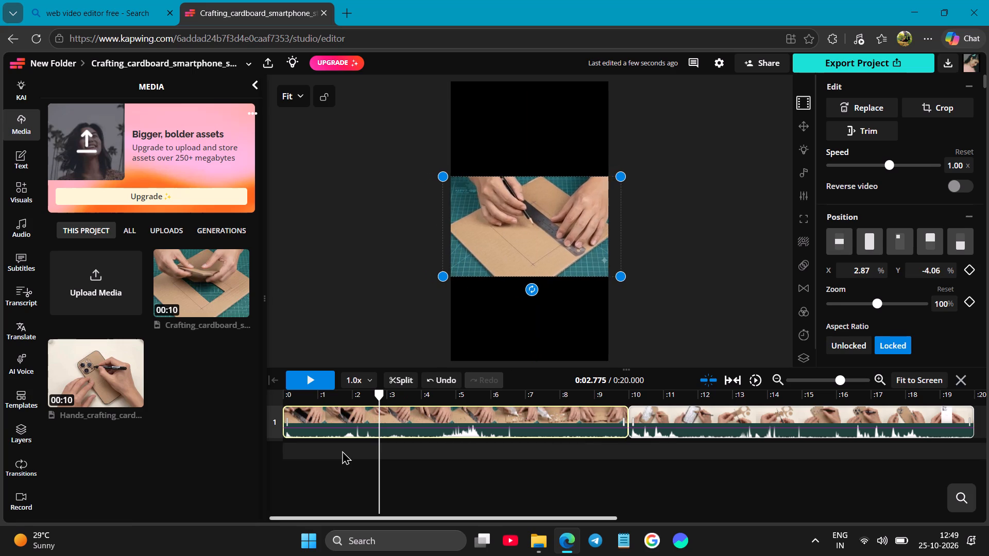
# Preview the enlarged first clip, return the playhead to the start of the timeline, and pause playback.
pyautogui.click(342, 450)
pyautogui.press('space')
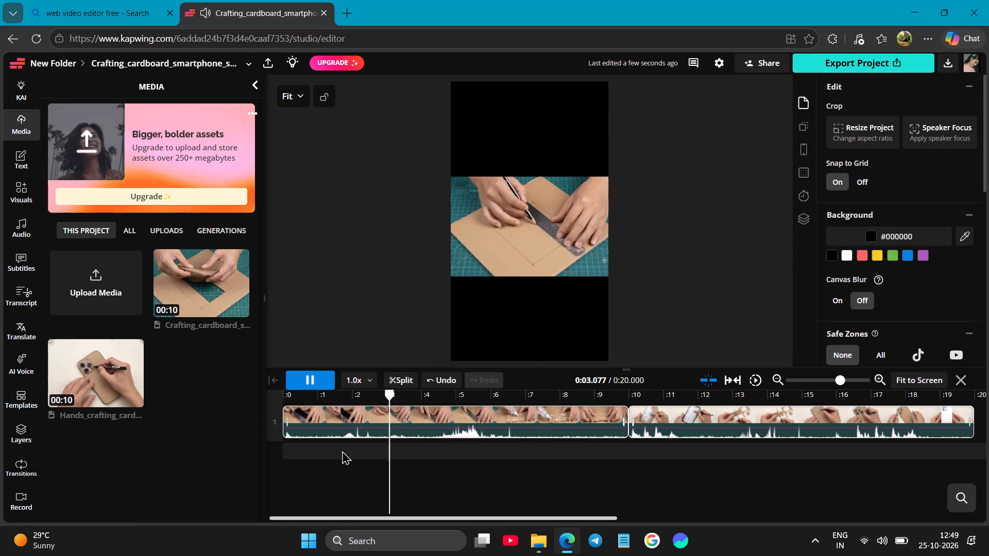
pyautogui.tripleClick(310, 455)
pyautogui.moveTo(307, 456); pyautogui.dragTo(301, 457)
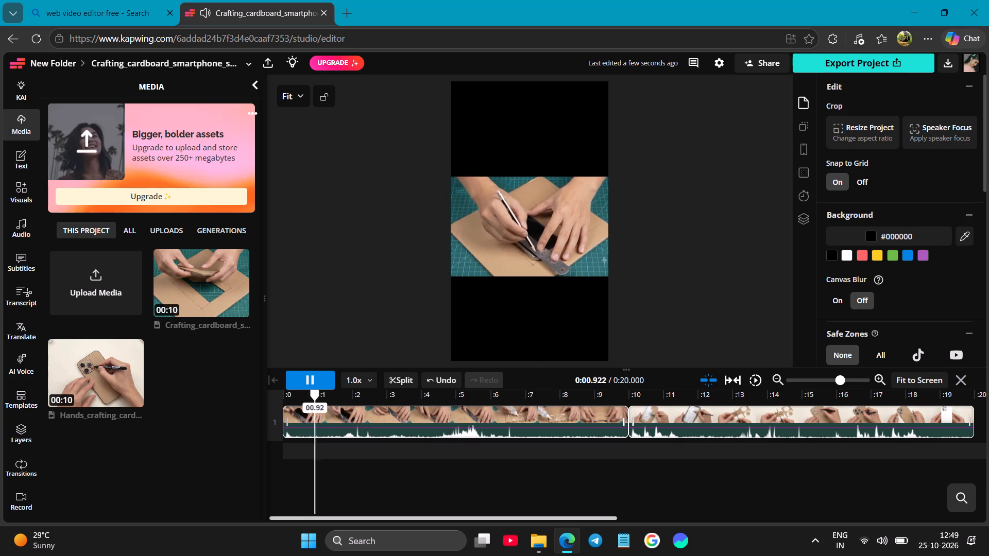
pyautogui.moveTo(301, 457); pyautogui.dragTo(272, 456)
pyautogui.press('space')
# Enlarge the first clip a little more, centre it horizontally on the canvas at X 0.00%, and deselect it.
pyautogui.click(478, 253)
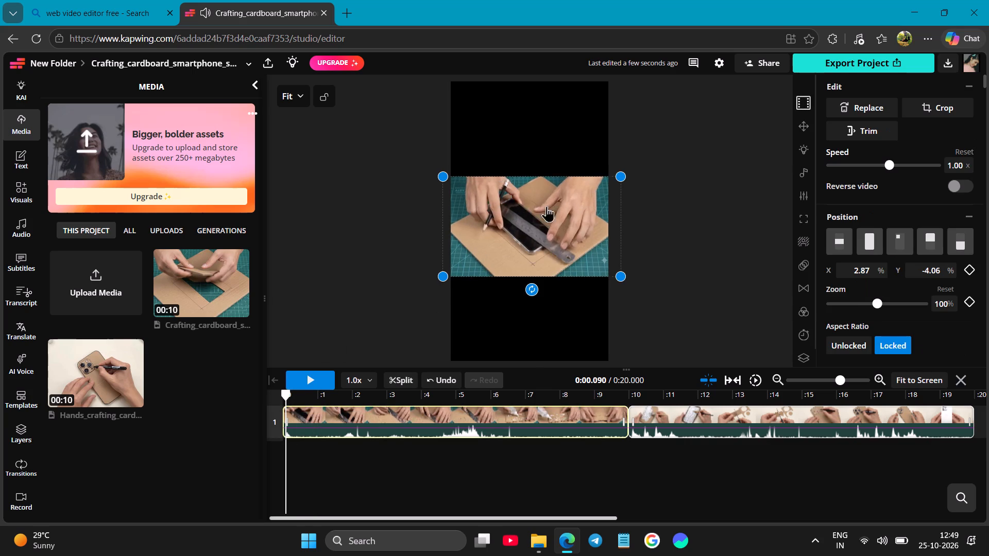
pyautogui.moveTo(619, 172); pyautogui.dragTo(630, 166)
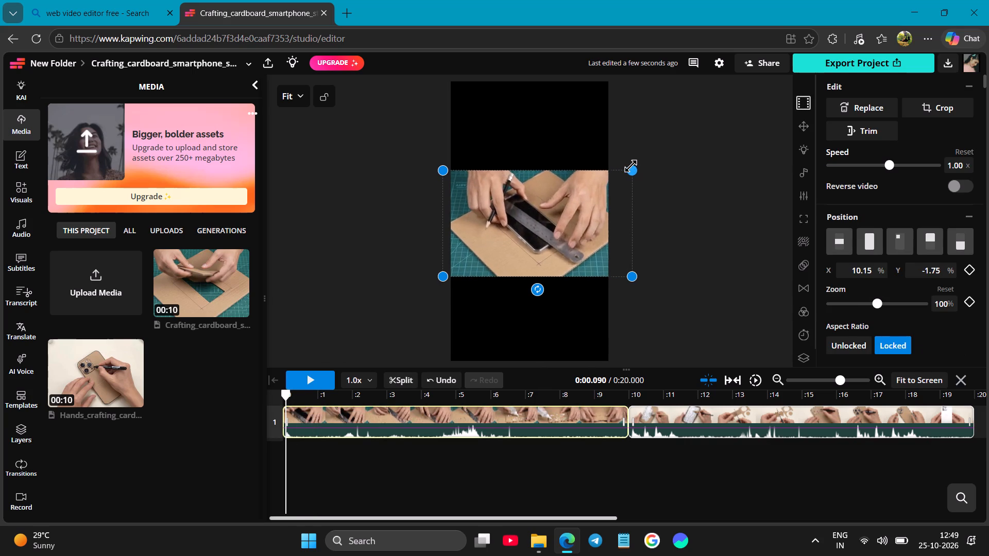
pyautogui.moveTo(630, 166); pyautogui.dragTo(630, 166)
pyautogui.moveTo(563, 216); pyautogui.dragTo(572, 213)
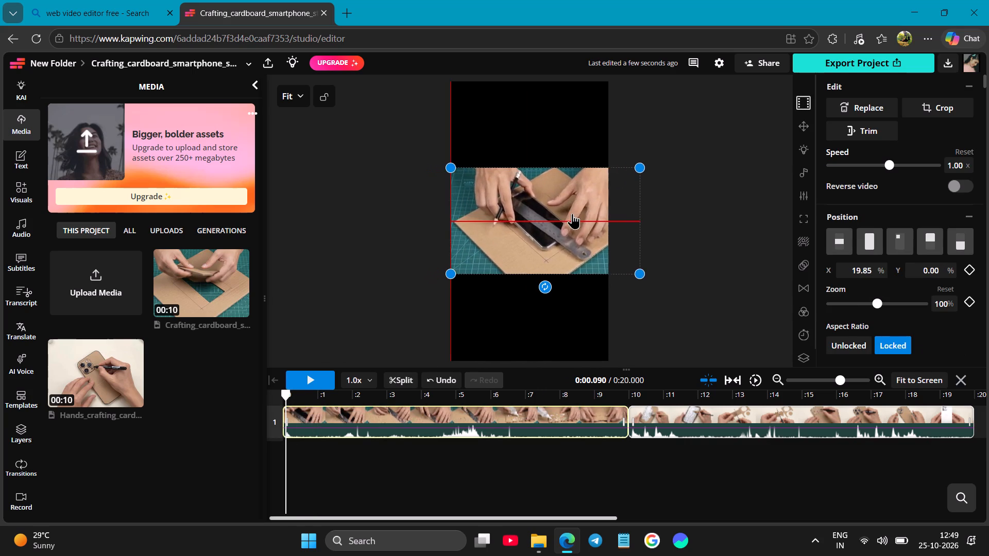
pyautogui.moveTo(572, 213); pyautogui.dragTo(555, 218)
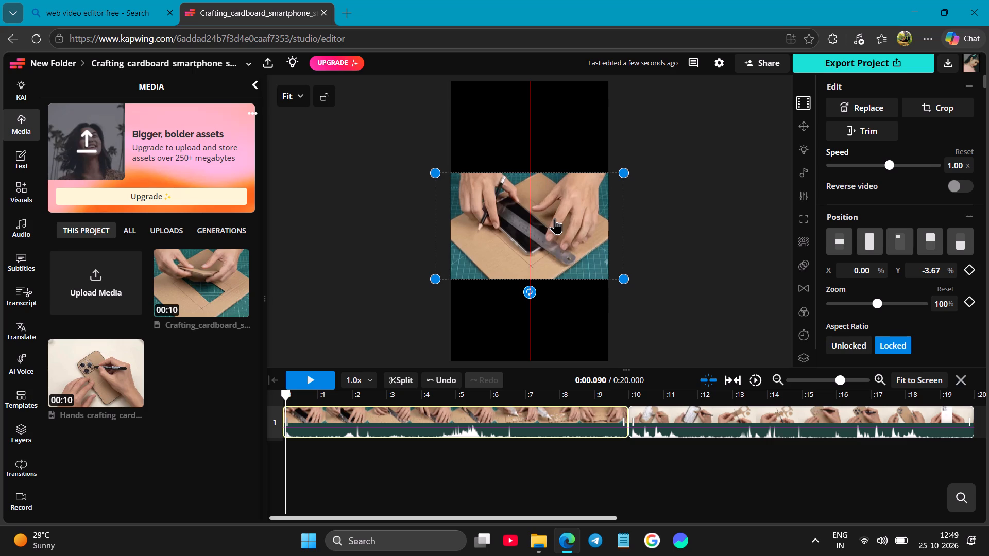
pyautogui.moveTo(555, 218); pyautogui.dragTo(555, 216)
pyautogui.click(525, 168)
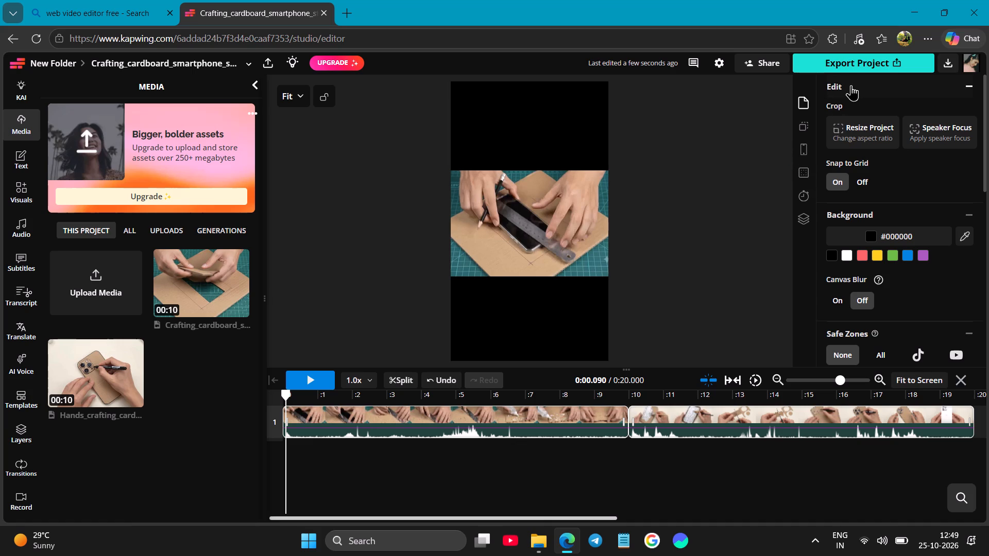
# Open the project's video export settings and set the compression level all the way to Higher Quality.
pyautogui.click(895, 67)
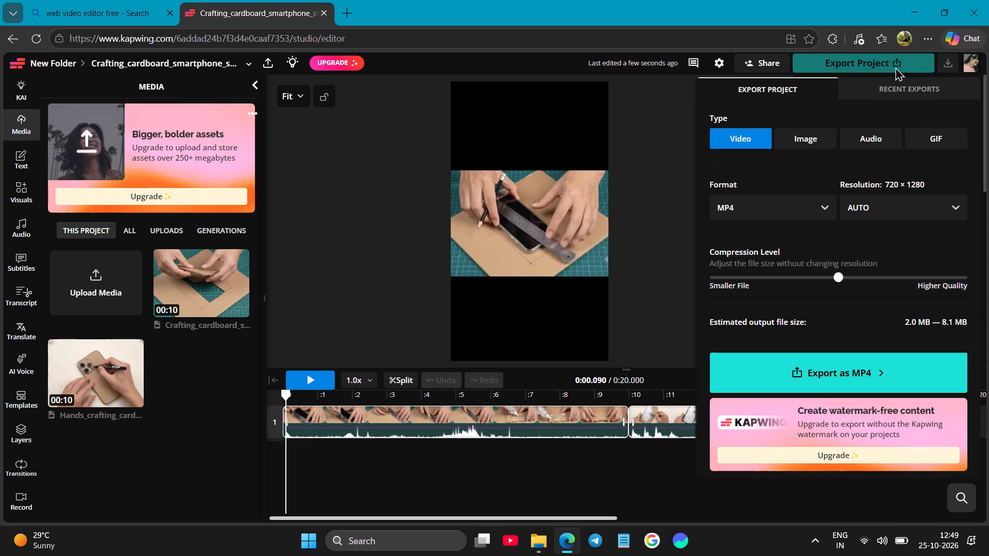
pyautogui.moveTo(845, 280); pyautogui.dragTo(893, 274)
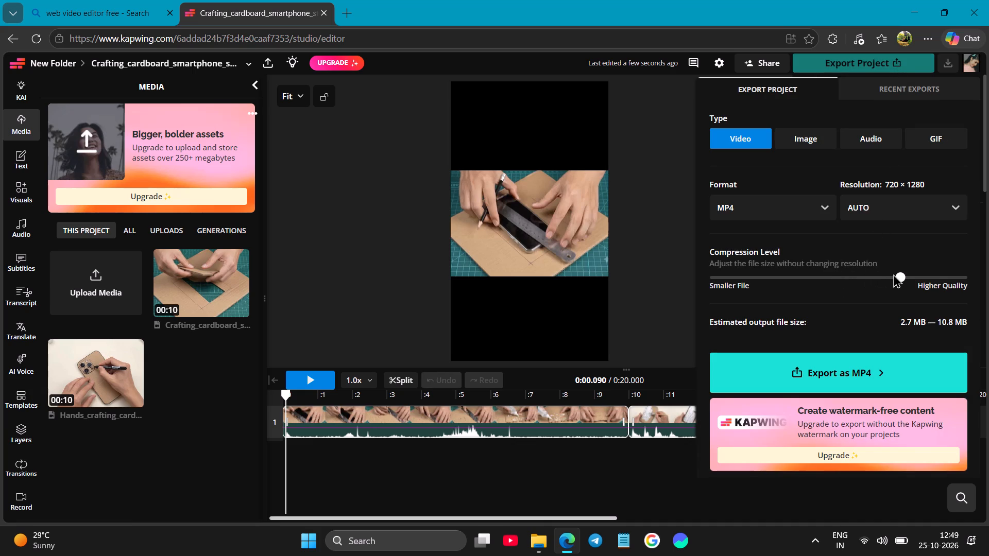
pyautogui.moveTo(893, 274); pyautogui.dragTo(933, 272)
pyautogui.moveTo(933, 272); pyautogui.dragTo(935, 281)
pyautogui.moveTo(935, 281); pyautogui.dragTo(968, 277)
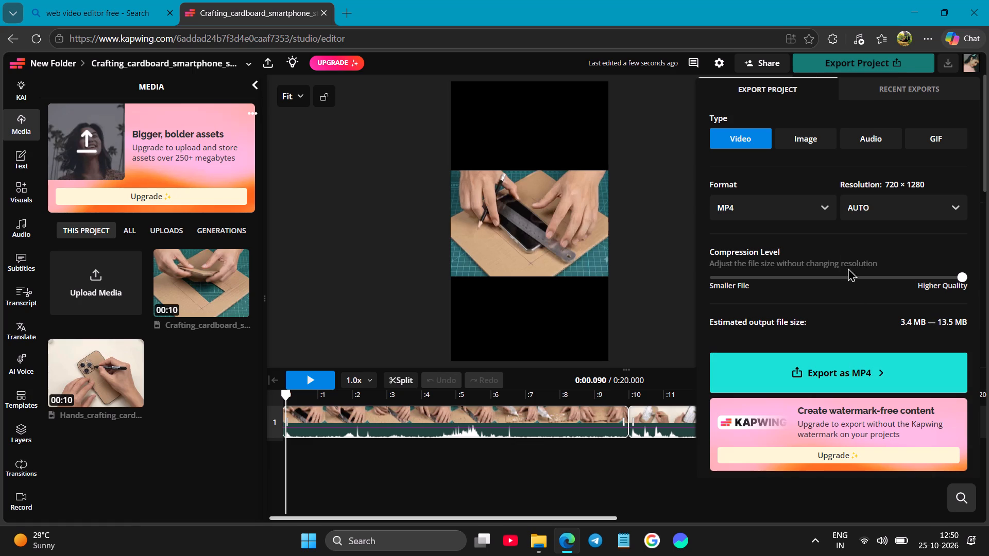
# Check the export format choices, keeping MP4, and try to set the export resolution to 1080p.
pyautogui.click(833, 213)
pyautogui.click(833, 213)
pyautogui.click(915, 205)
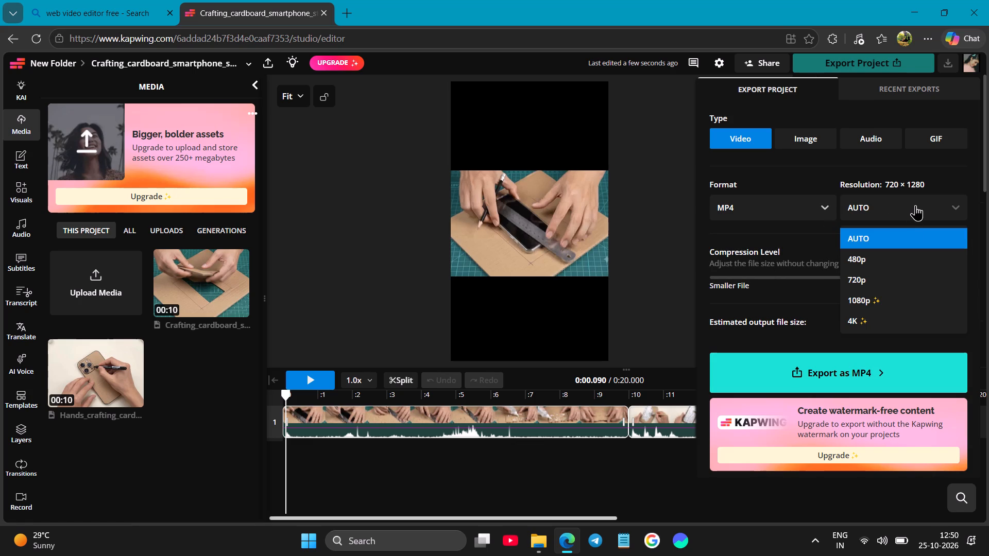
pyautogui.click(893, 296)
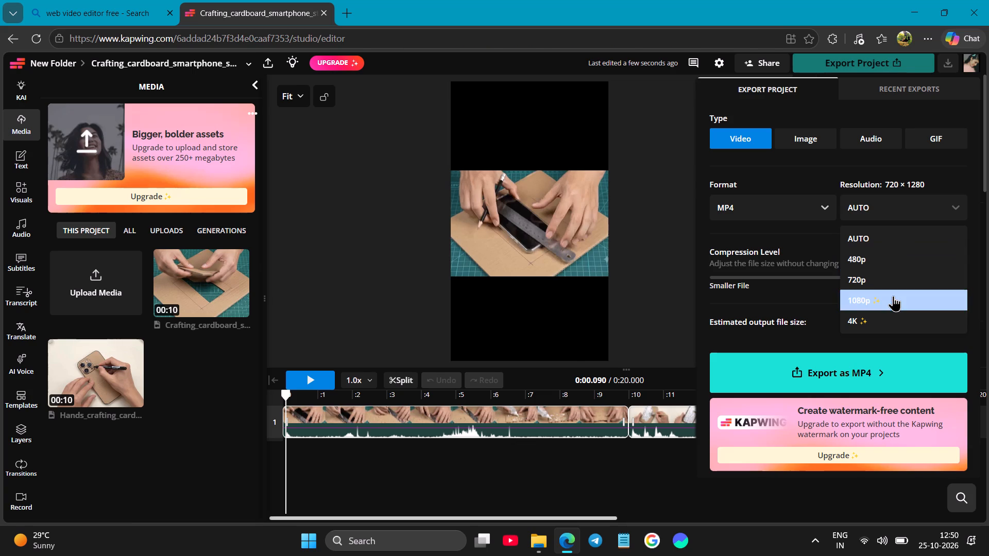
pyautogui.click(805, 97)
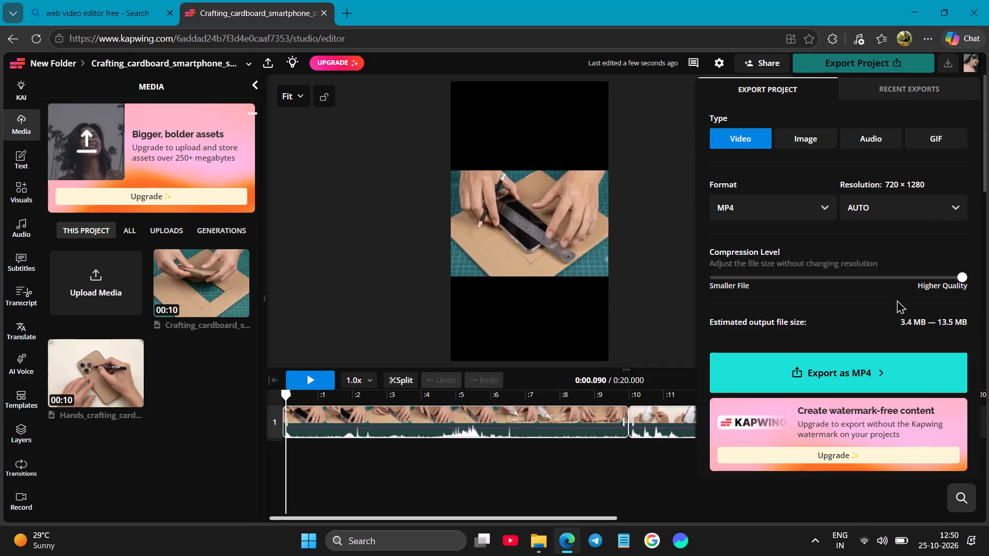
# Export the project as an MP4 video at AUTO resolution.
pyautogui.click(851, 386)
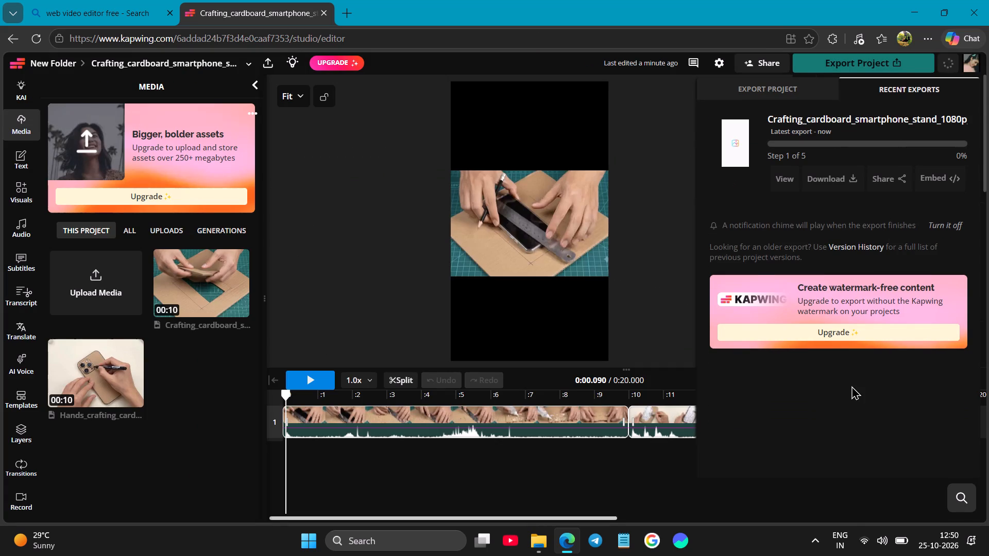
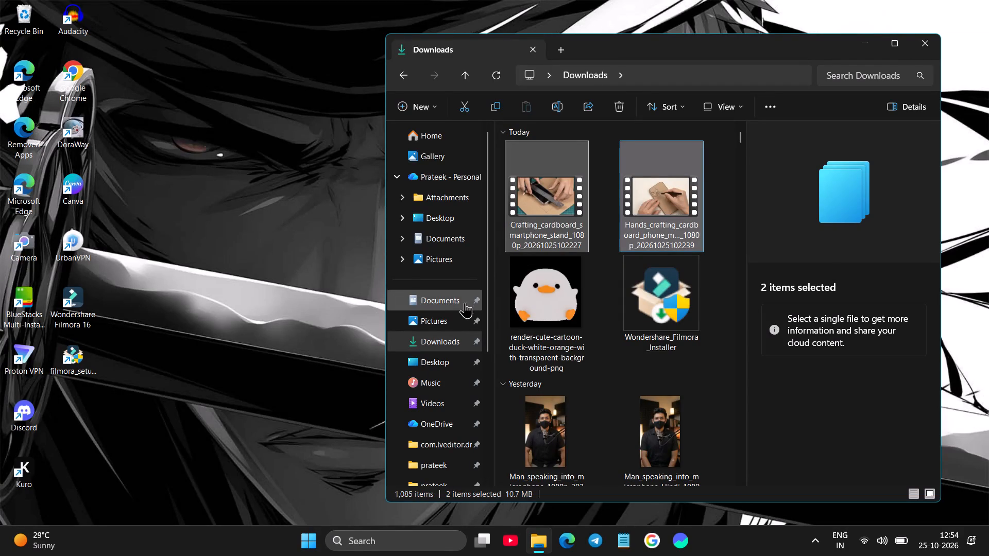
# Look for the exported video in the Downloads, Videos and YOUTUBE folders, checking the C78D58F1 video file in Media Player and closing it.
pyautogui.click(436, 340)
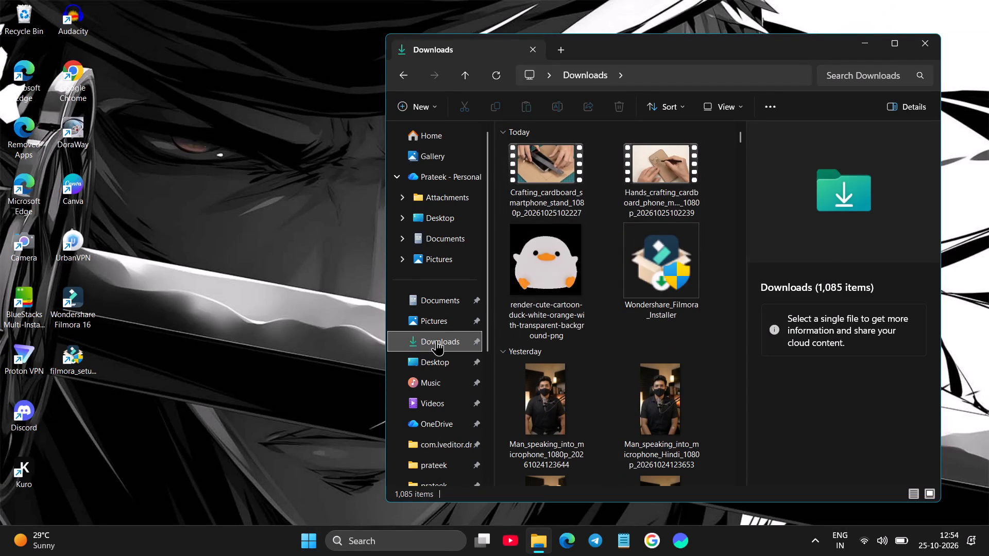
pyautogui.scroll(-2, 562, 271)
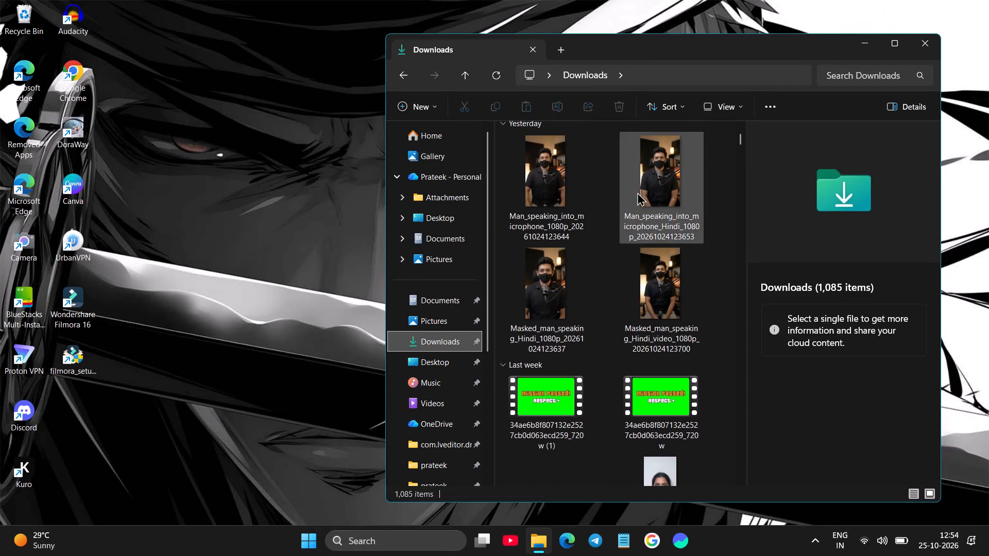
pyautogui.scroll(6, 599, 259)
pyautogui.scroll(-1, 447, 341)
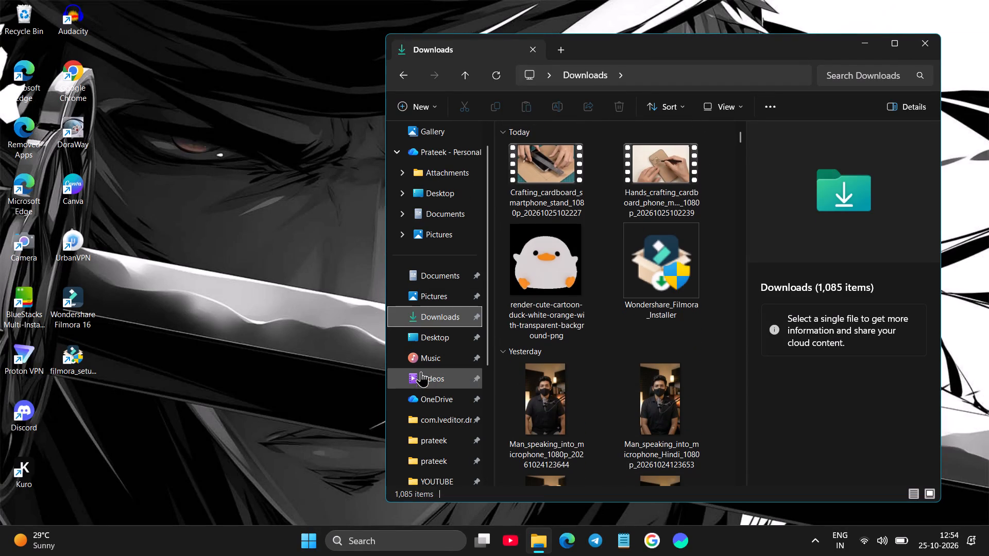
pyautogui.click(424, 376)
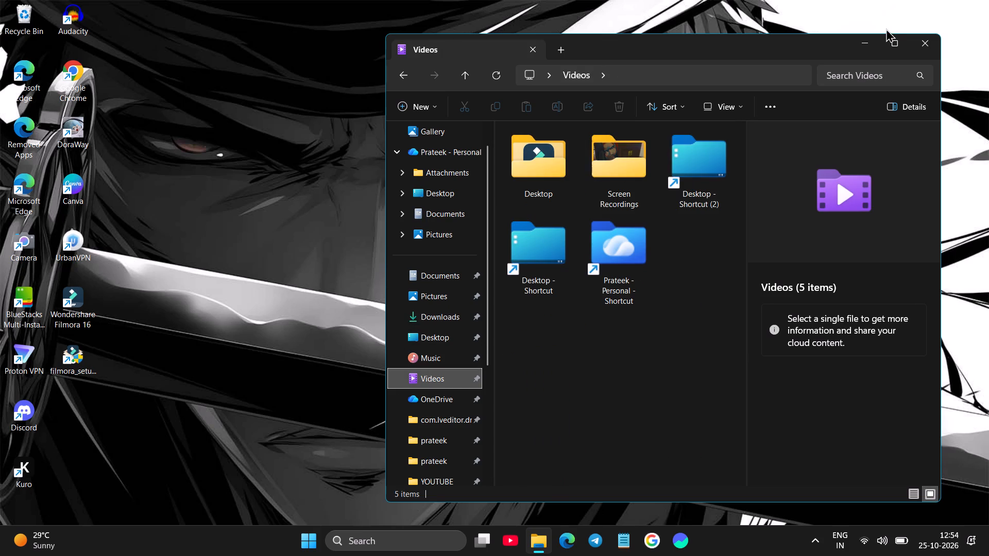
pyautogui.click(886, 45)
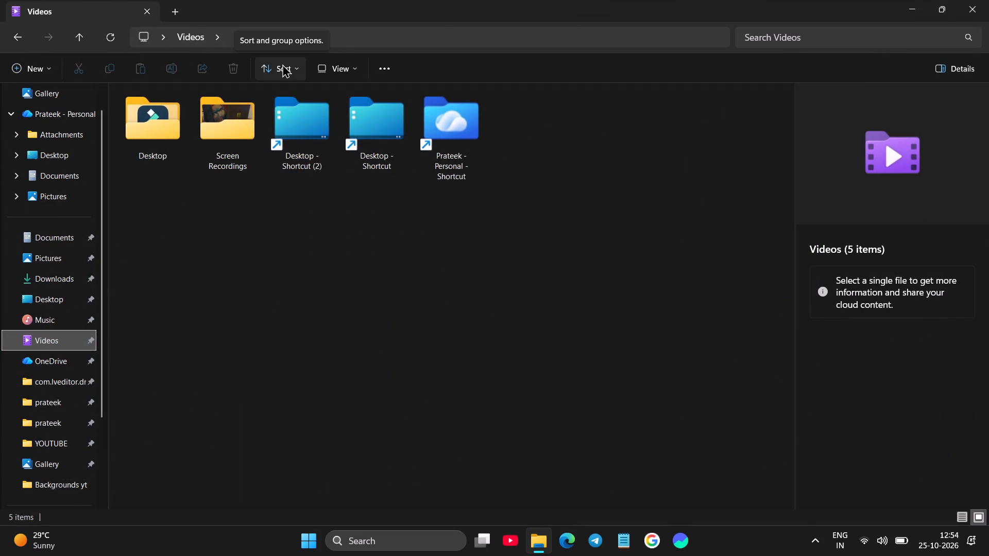
pyautogui.scroll(1, 59, 221)
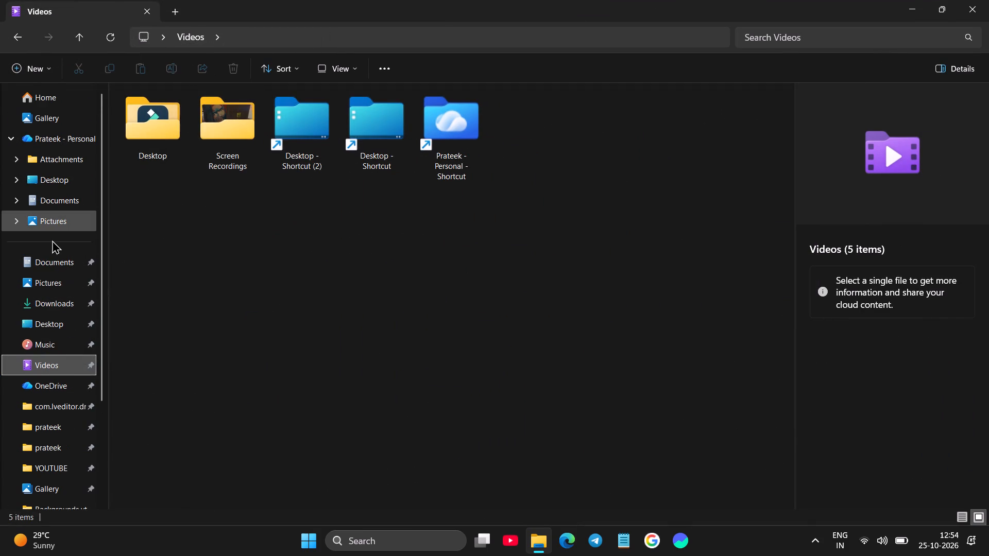
pyautogui.scroll(1, 52, 240)
pyautogui.click(40, 94)
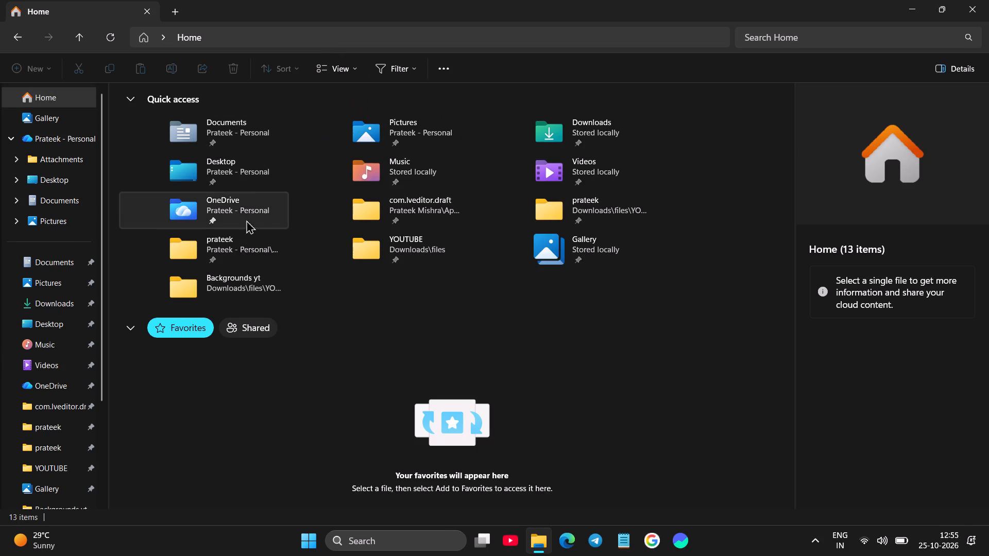
pyautogui.click(41, 465)
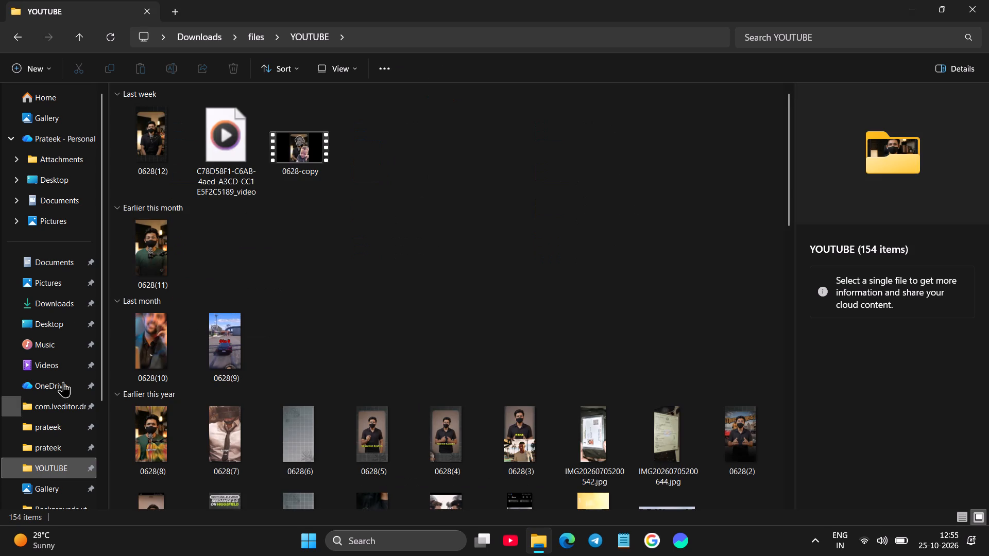
pyautogui.doubleClick(218, 129)
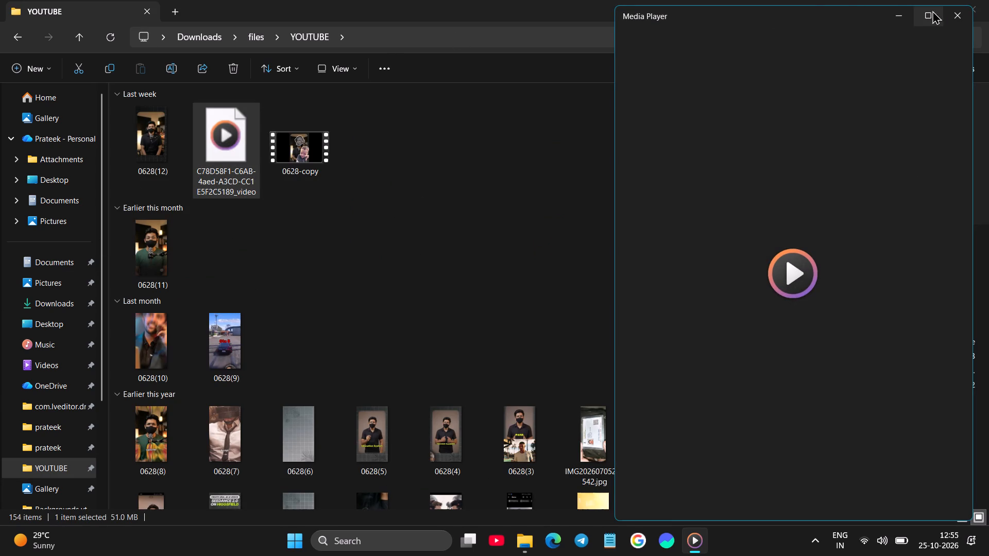
pyautogui.click(952, 15)
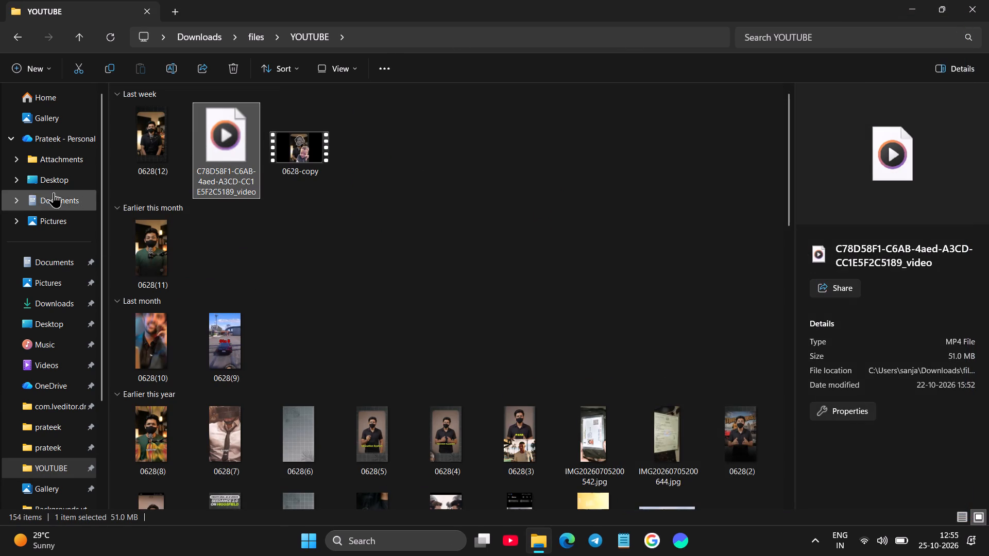
# Continue looking for the exported video in Documents, Pictures, the Videos Desktop subfolder, Gallery, the CapCut drafts, Saved Pictures and the C: drive.
pyautogui.click(53, 188)
pyautogui.click(57, 200)
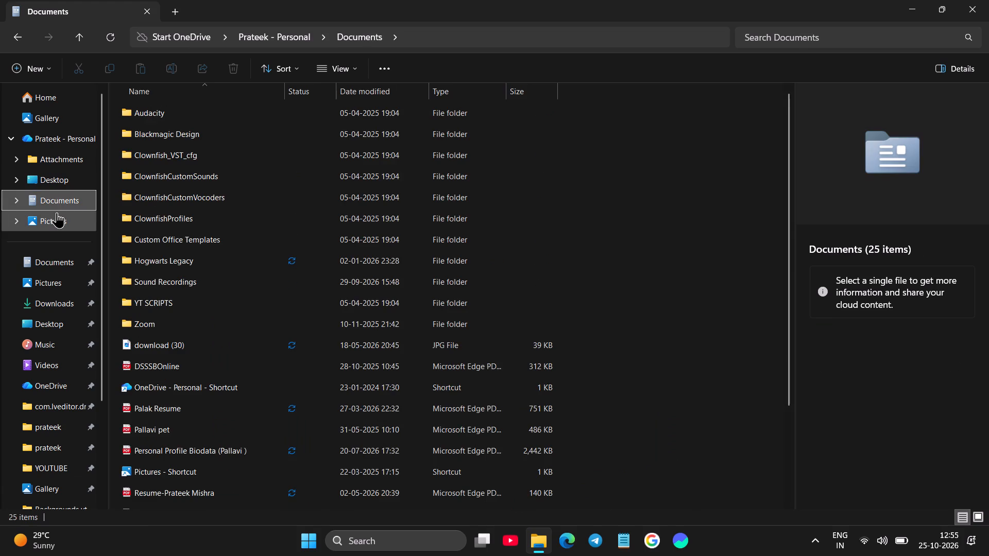
pyautogui.click(57, 212)
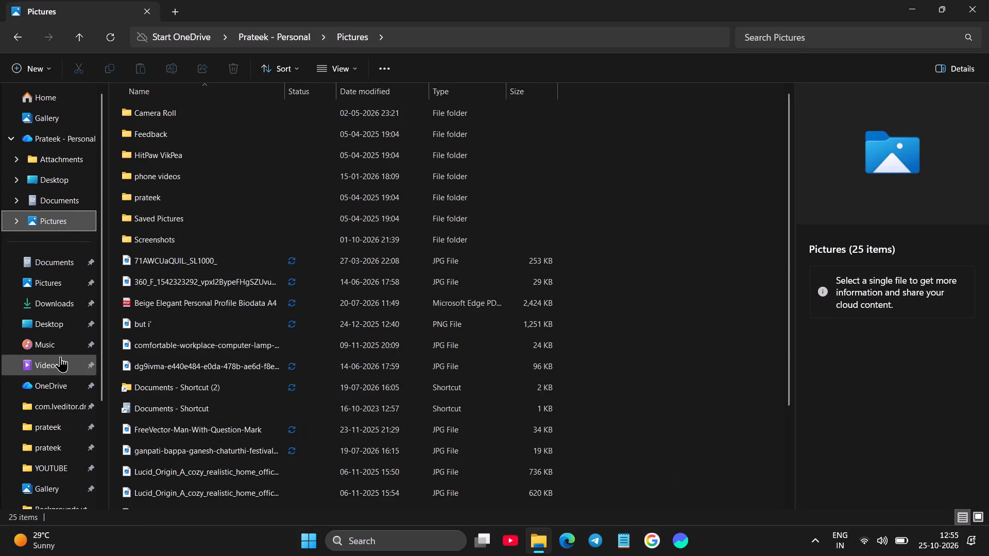
pyautogui.doubleClick(60, 357)
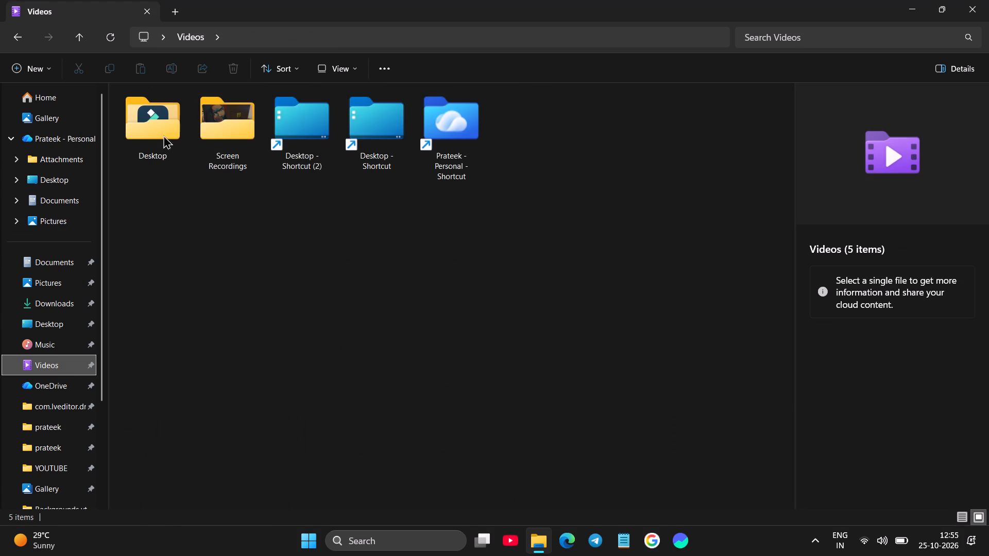
pyautogui.doubleClick(150, 133)
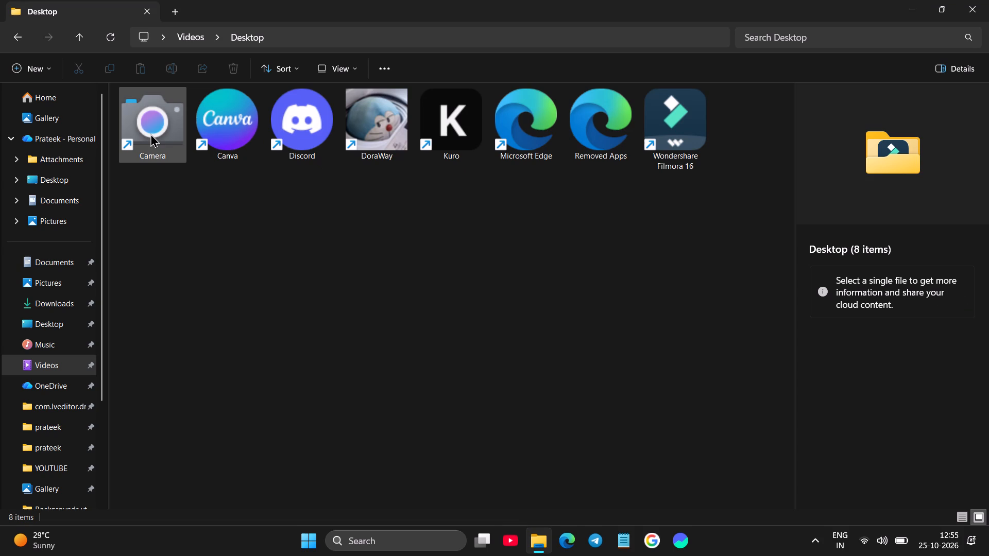
pyautogui.click(50, 487)
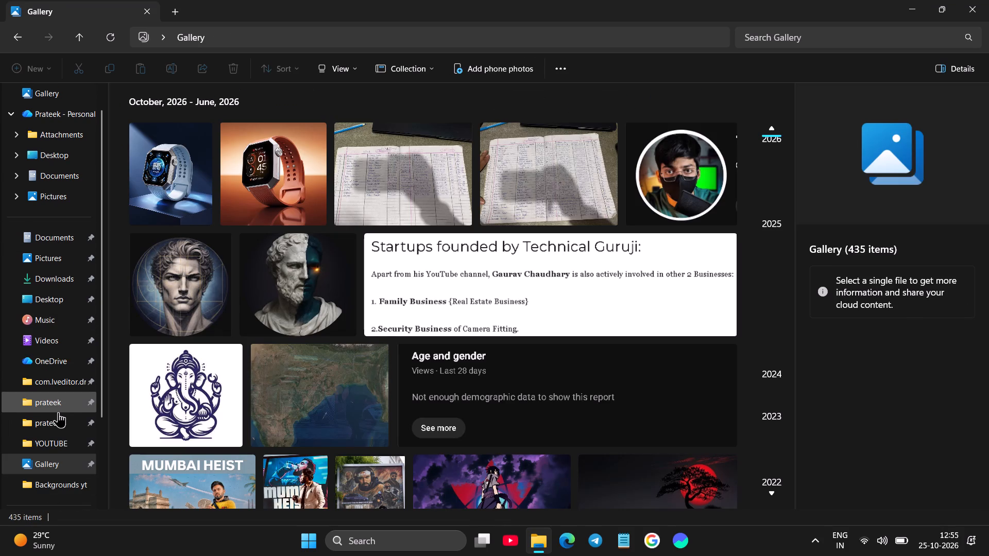
pyautogui.click(56, 375)
pyautogui.click(62, 408)
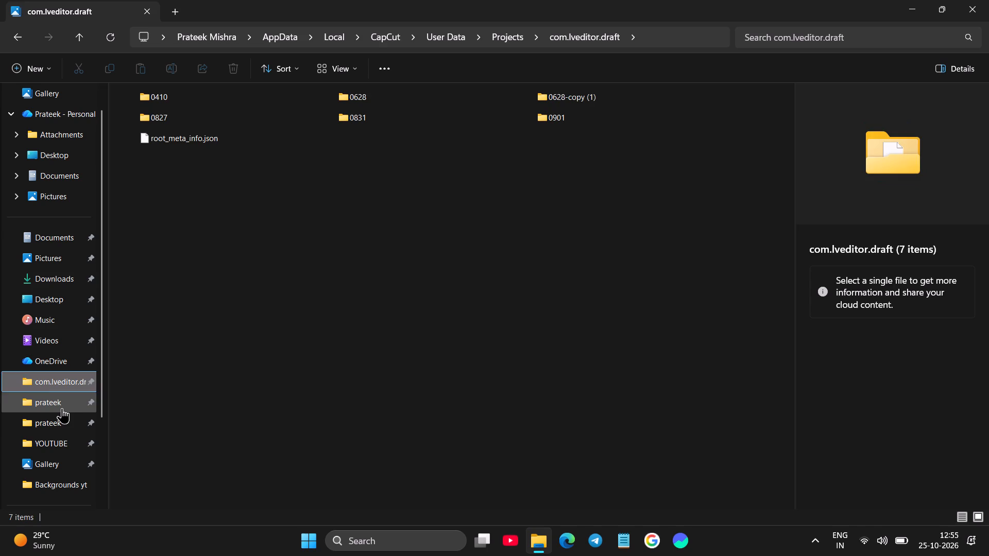
pyautogui.click(66, 429)
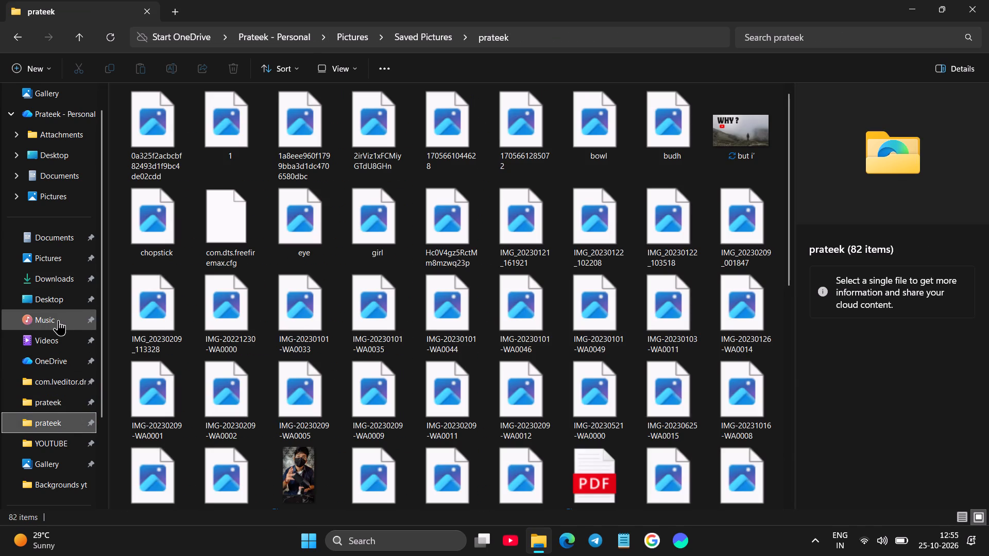
pyautogui.scroll(-3, 58, 320)
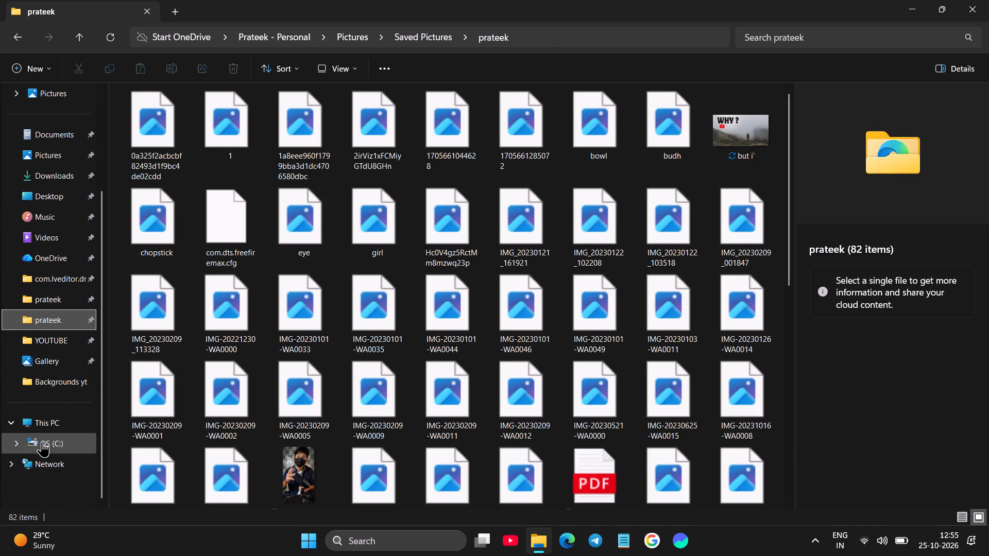
pyautogui.click(42, 441)
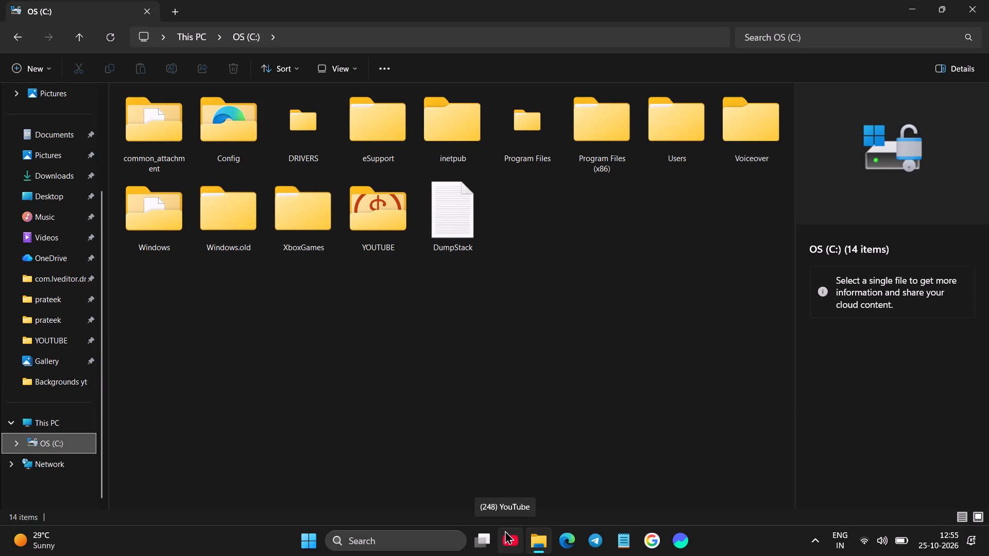
# Switch to Microsoft Edge, search the web for "web video editor free", and open Kapwing's video editor with a new project.
pyautogui.click(565, 536)
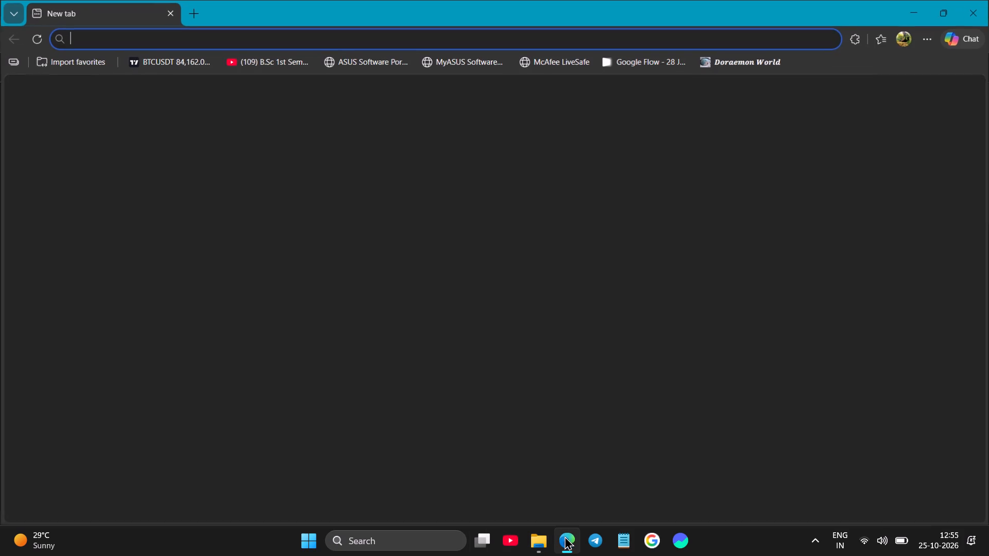
pyautogui.click(389, 152)
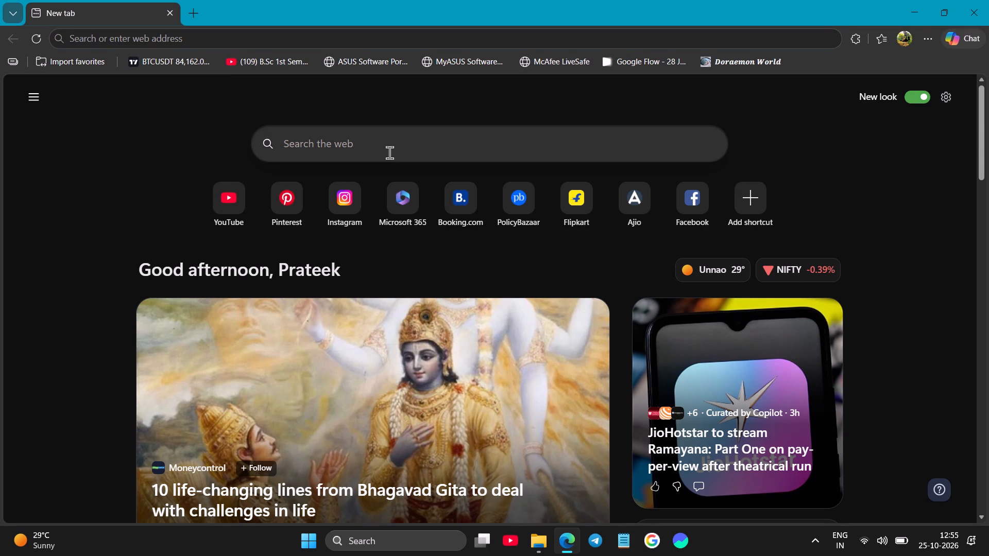
pyautogui.click(389, 152)
pyautogui.click(395, 172)
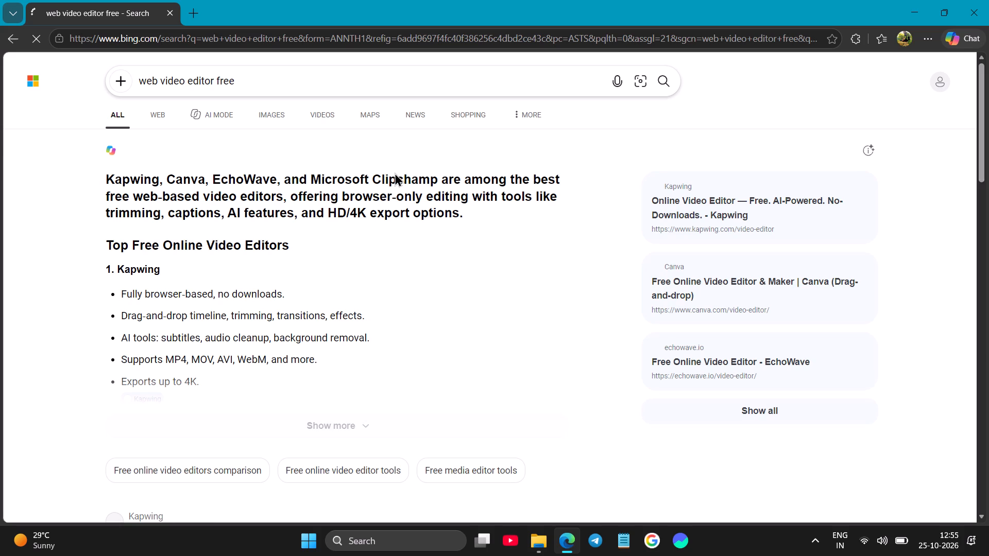
pyautogui.scroll(-2, 249, 269)
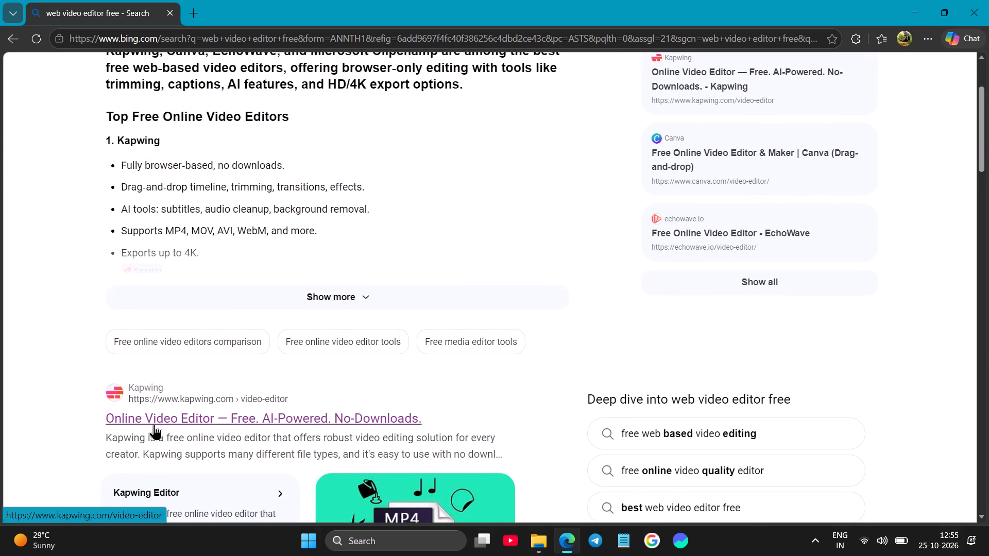
pyautogui.click(154, 424)
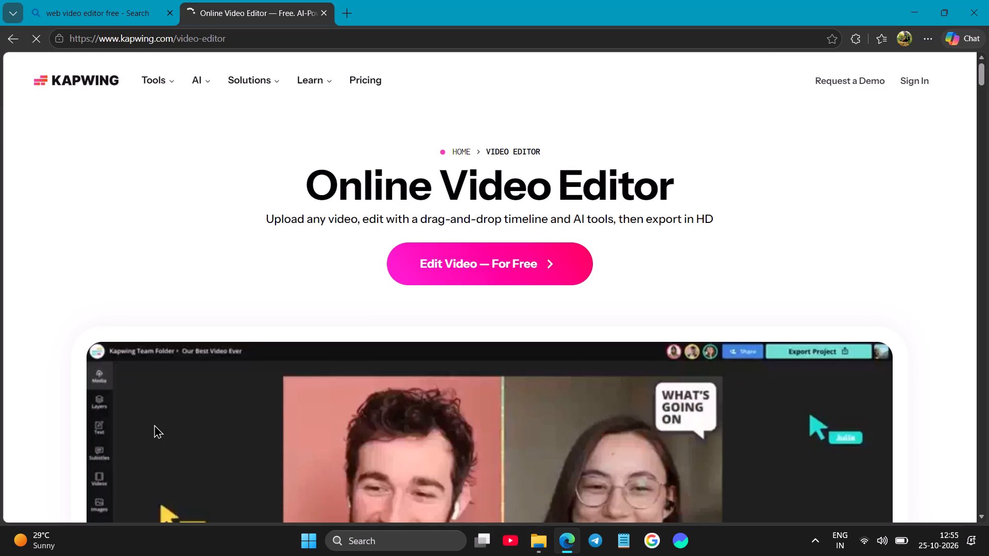
pyautogui.click(439, 272)
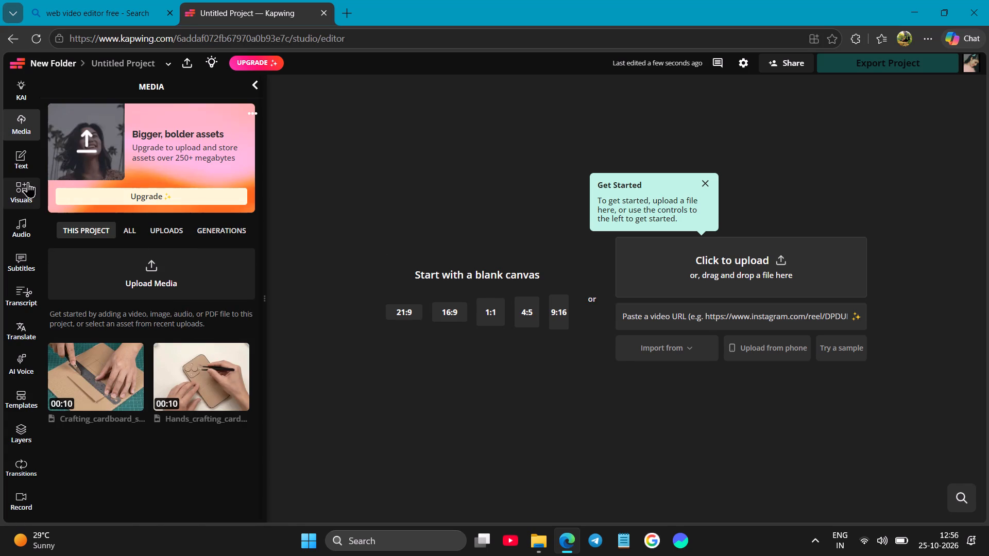
# Look through the empty project's tools and its export and upload options for a way to reach the earlier export.
pyautogui.scroll(-1, 23, 298)
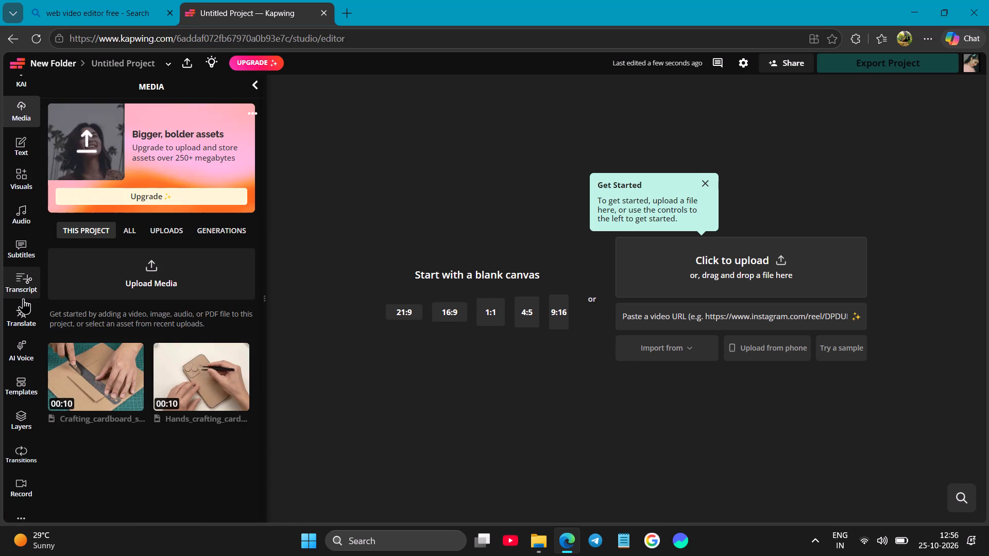
pyautogui.scroll(-1, 23, 298)
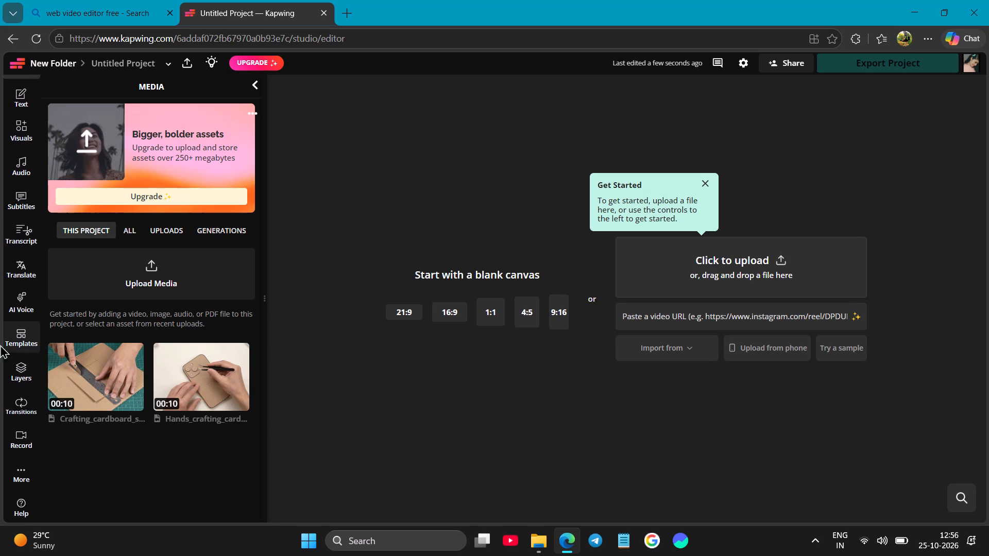
pyautogui.click(15, 468)
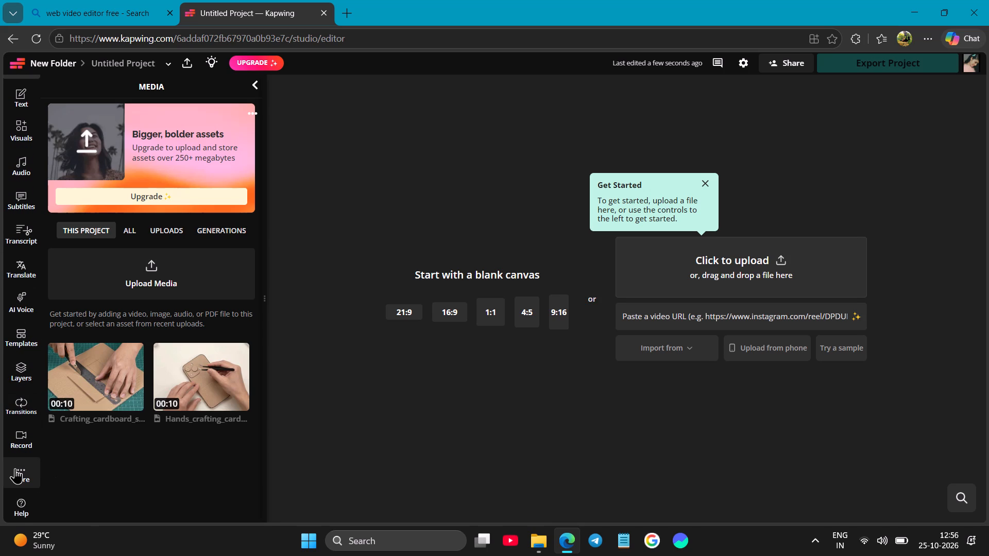
pyautogui.click(15, 468)
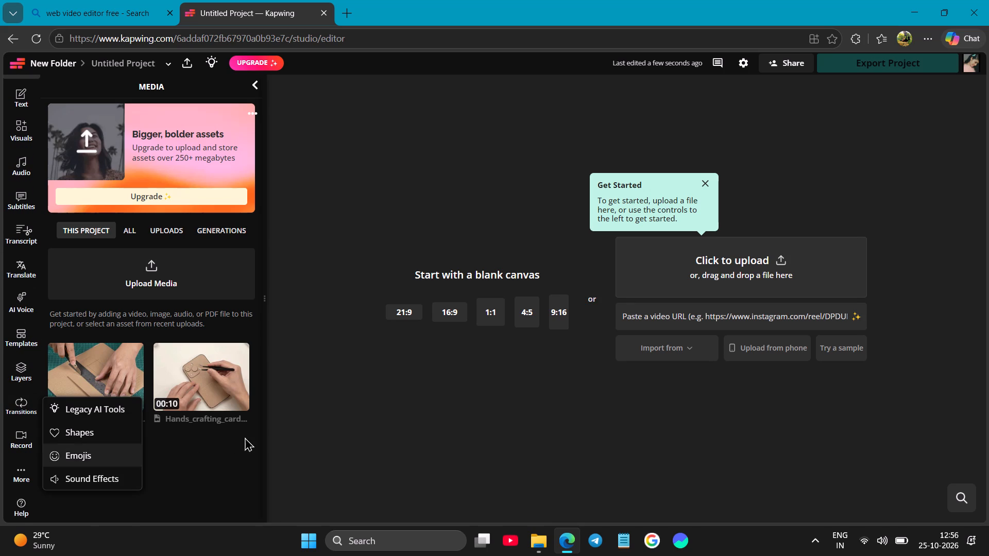
pyautogui.click(919, 64)
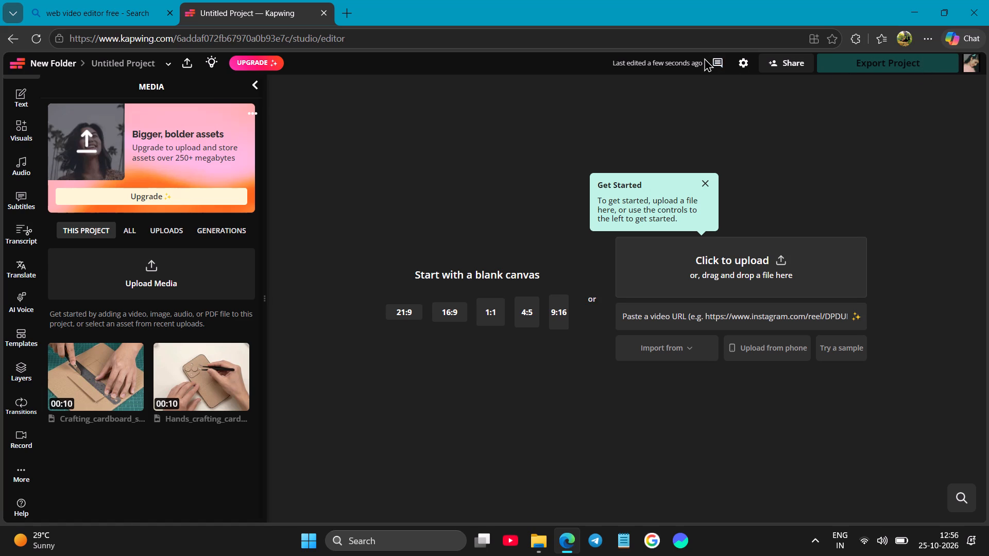
pyautogui.click(190, 66)
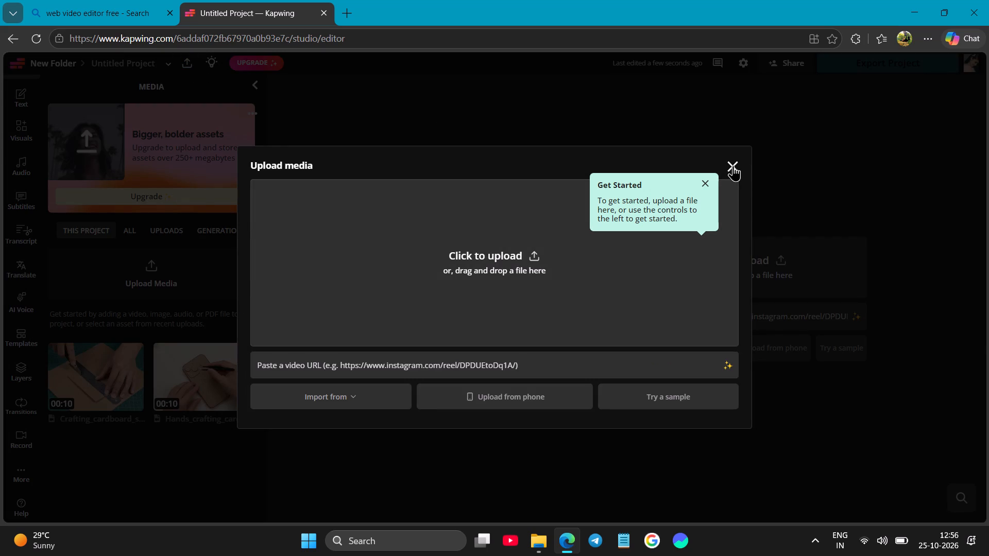
pyautogui.click(733, 165)
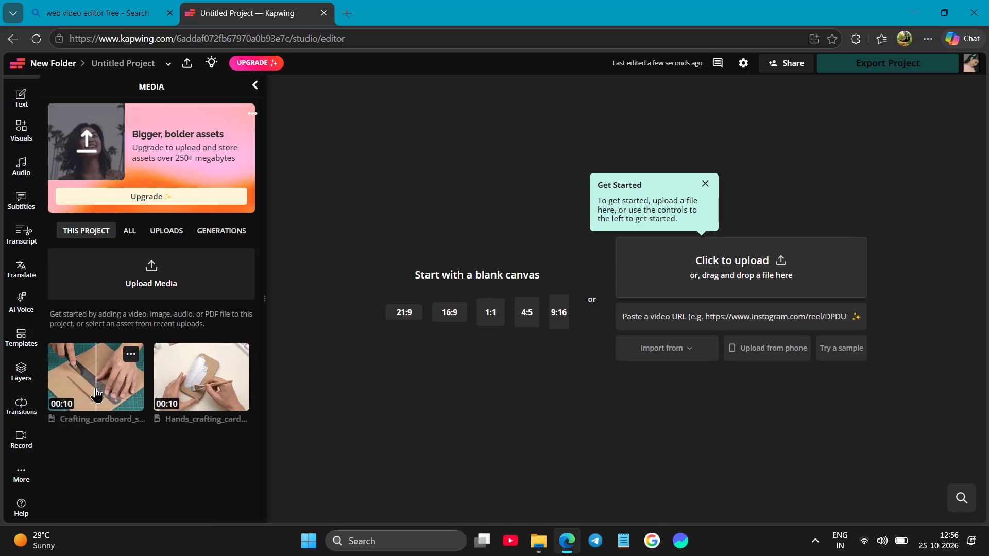
# Add the Crafting_cardboard_smartphone_stand clip from the recent uploads to the new project.
pyautogui.click(95, 387)
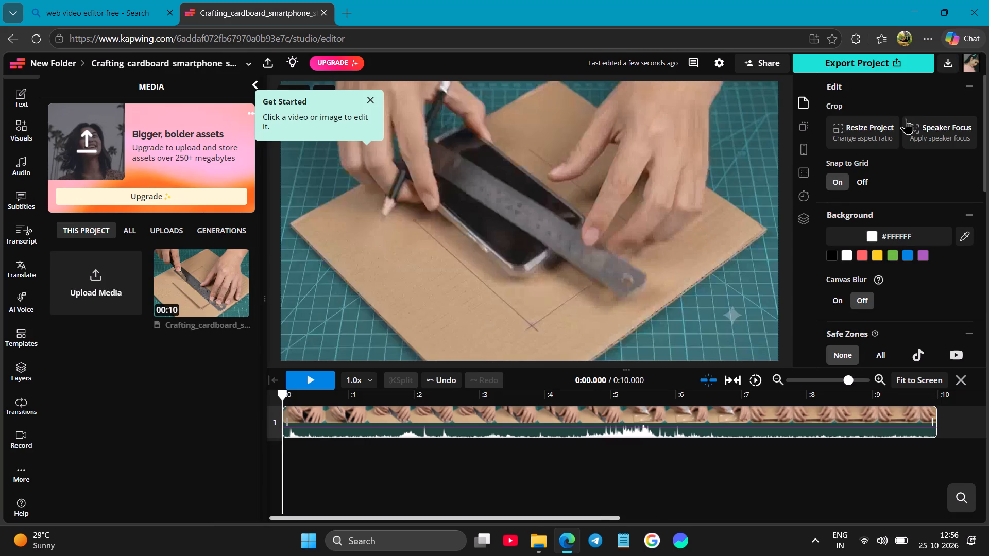
# Open the project's export options and check its recent exports for the finished video.
pyautogui.click(895, 66)
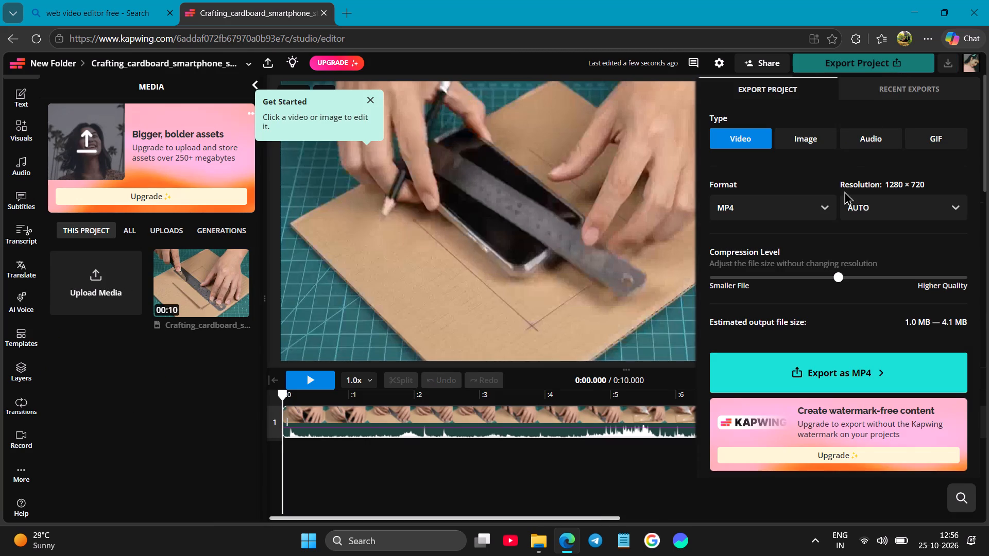
pyautogui.click(932, 92)
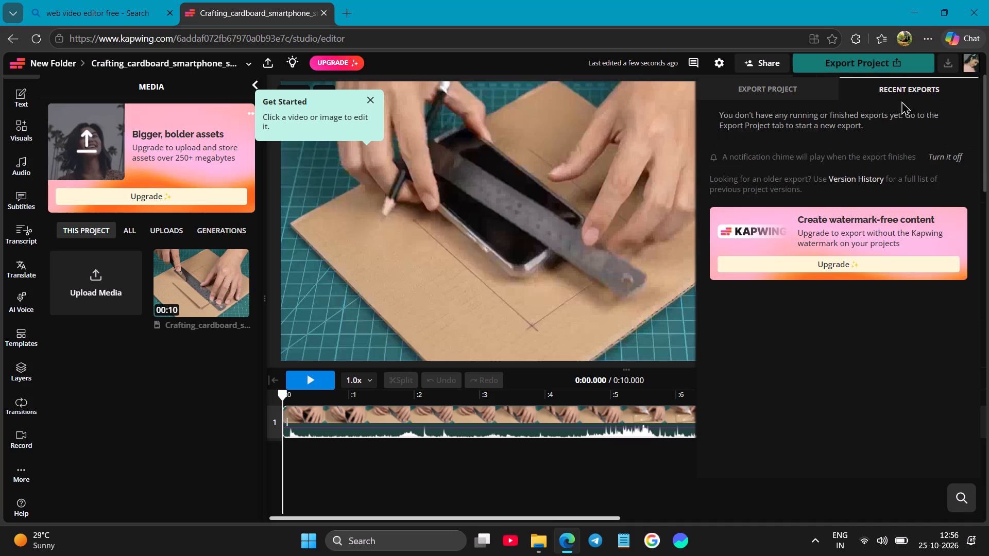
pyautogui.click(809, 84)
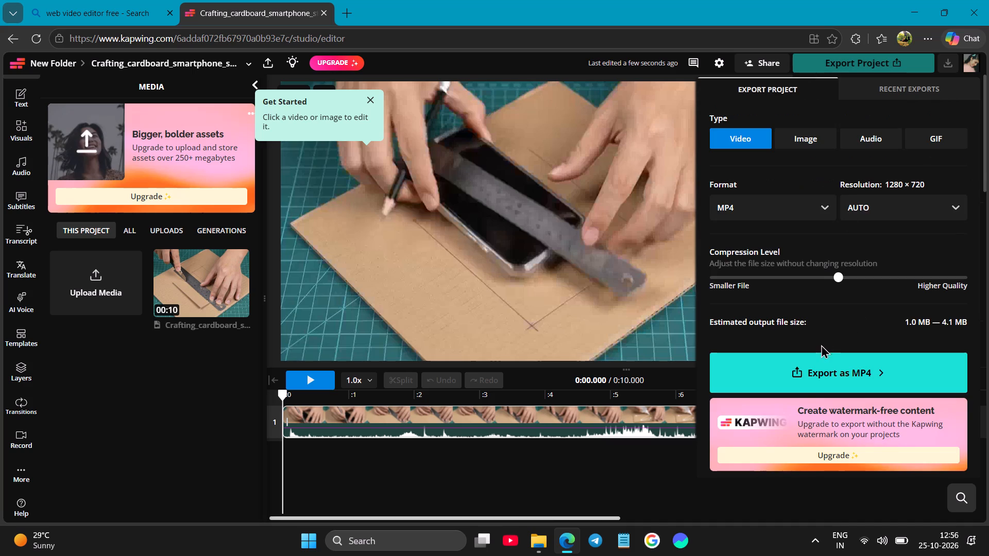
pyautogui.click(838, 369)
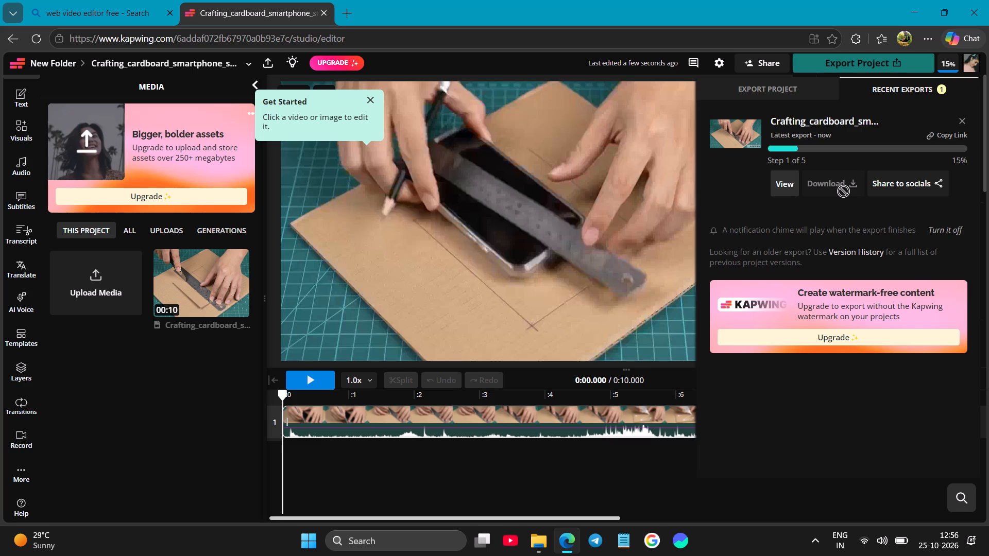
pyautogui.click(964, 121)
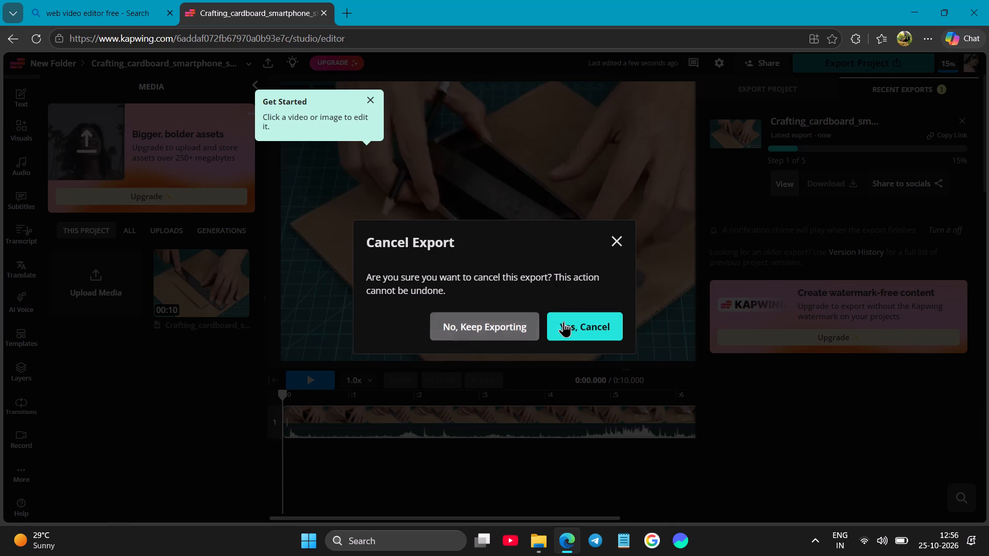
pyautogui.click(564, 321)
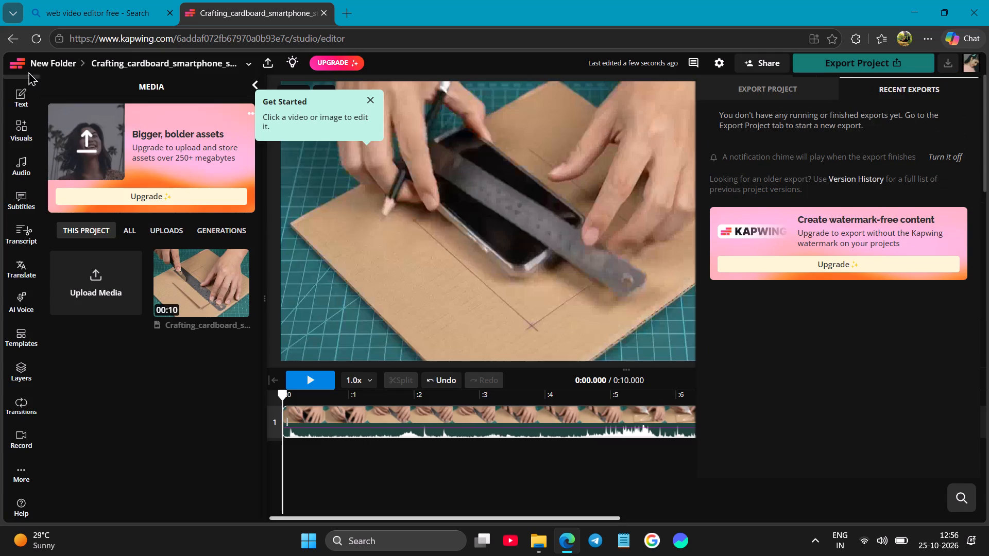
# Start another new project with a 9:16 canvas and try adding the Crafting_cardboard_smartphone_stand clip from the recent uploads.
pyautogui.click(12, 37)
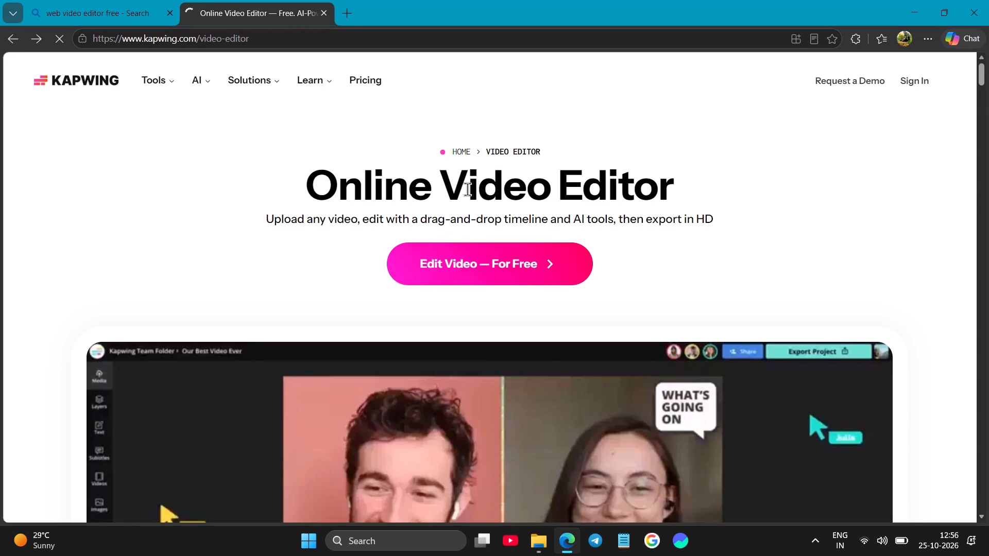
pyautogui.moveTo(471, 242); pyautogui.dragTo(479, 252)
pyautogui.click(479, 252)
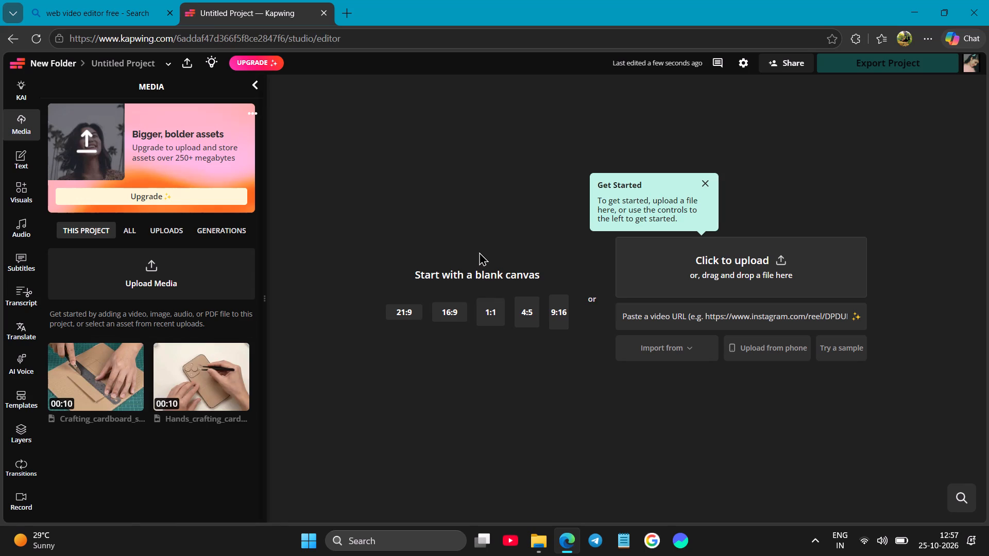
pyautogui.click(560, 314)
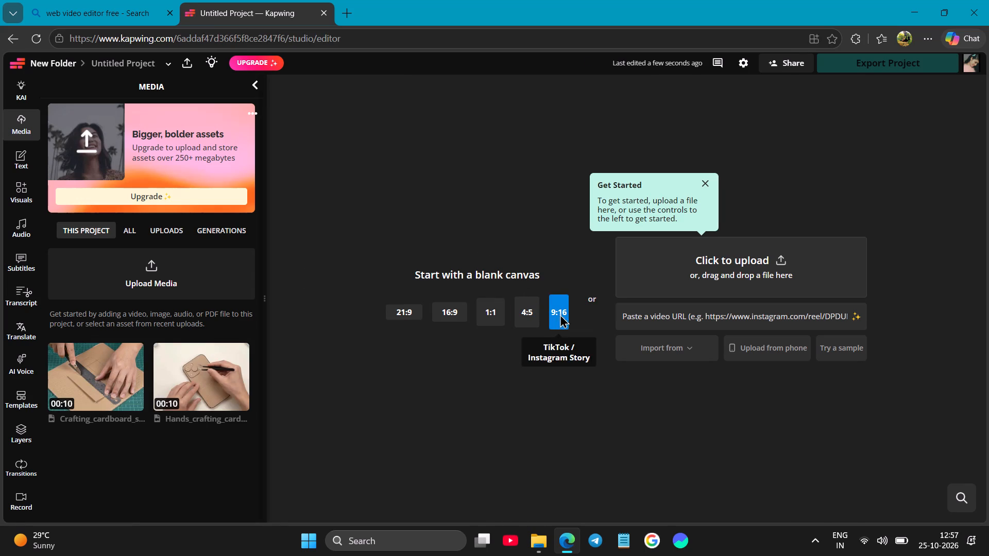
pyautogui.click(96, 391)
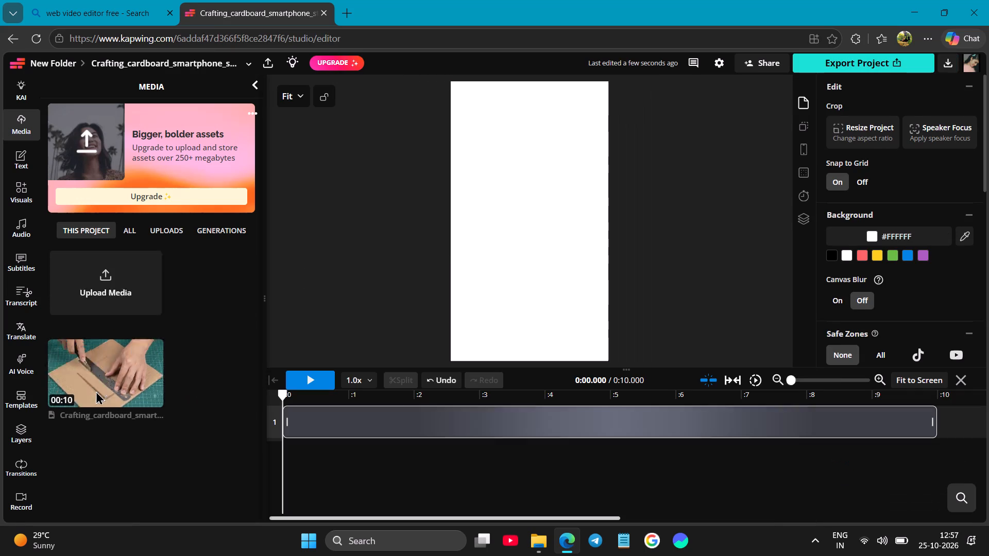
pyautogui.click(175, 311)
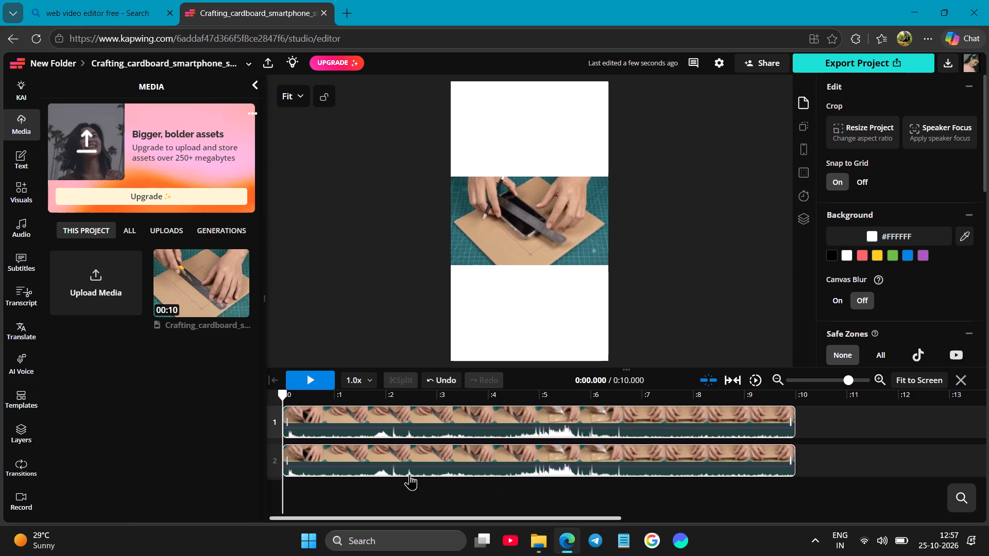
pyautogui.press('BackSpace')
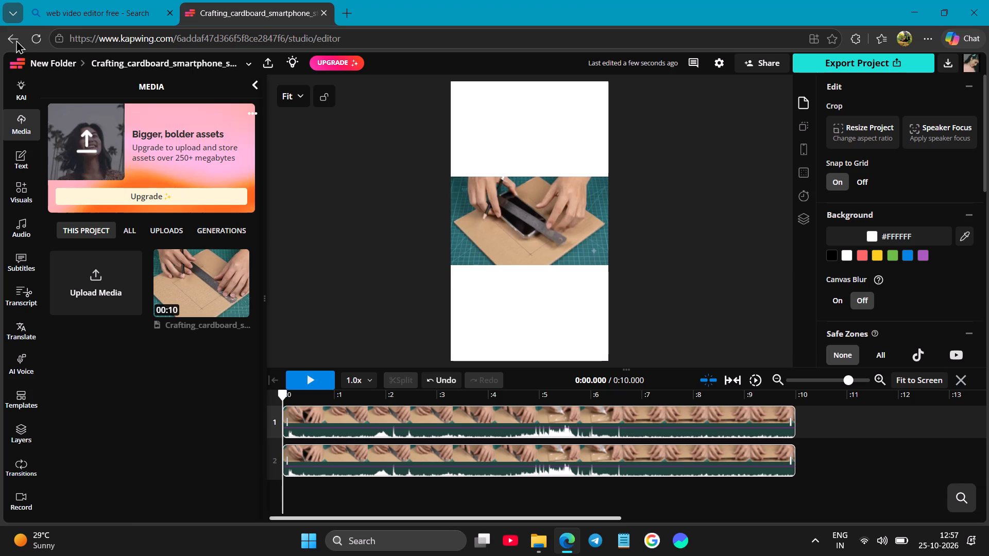
# Abandon this project, start a fresh 9:16 one, and add the Crafting_cardboard_smartphone_stand clip from the recent uploads.
pyautogui.click(15, 39)
pyautogui.click(553, 248)
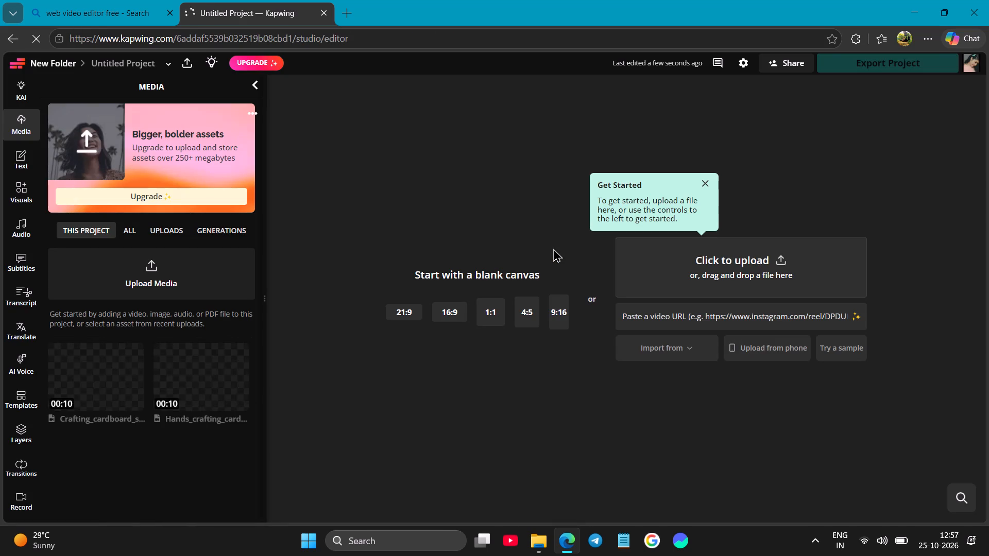
pyautogui.click(557, 317)
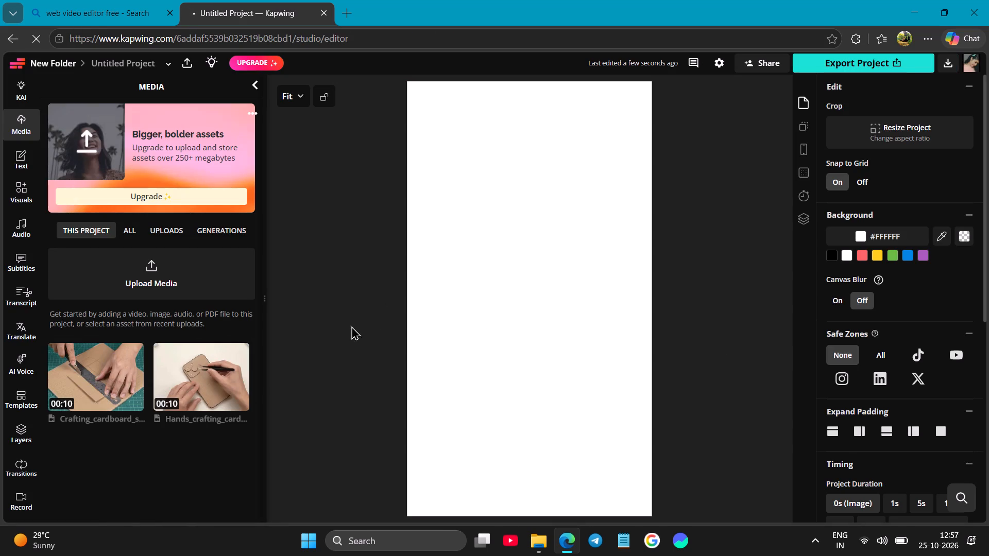
pyautogui.click(88, 369)
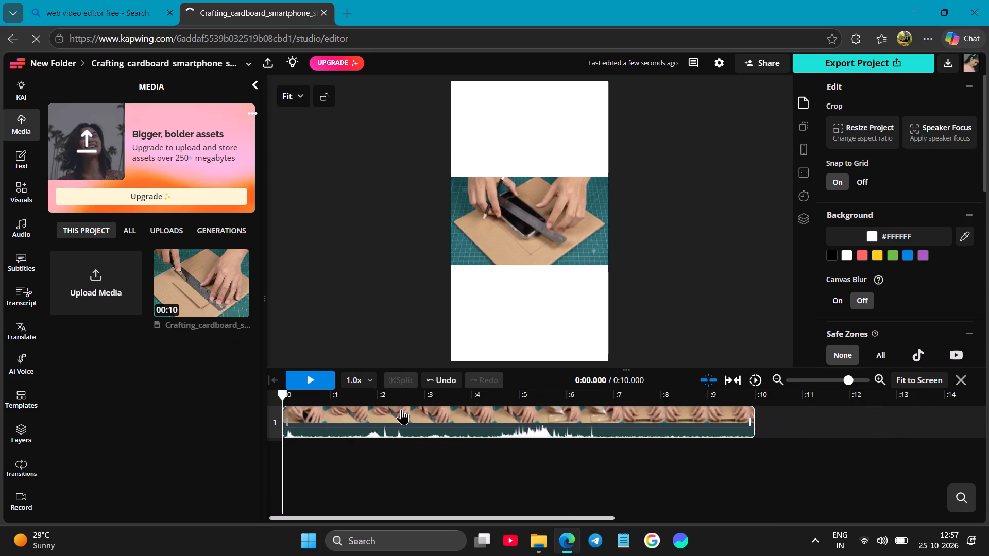
# Upload the Hands_crafting_cardboard_phone clip from the Downloads folder in File Explorer to the Kapwing project's media.
pyautogui.click(540, 555)
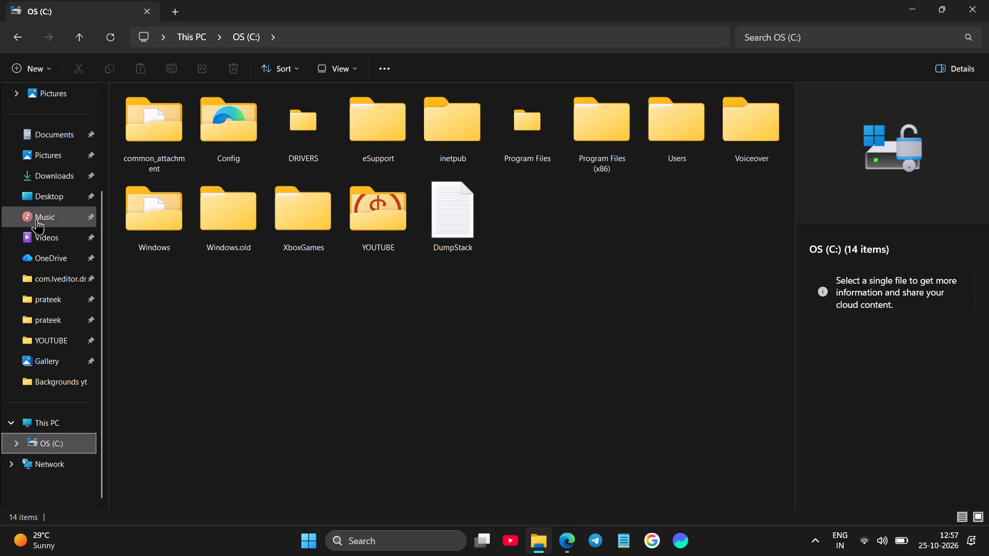
pyautogui.click(32, 180)
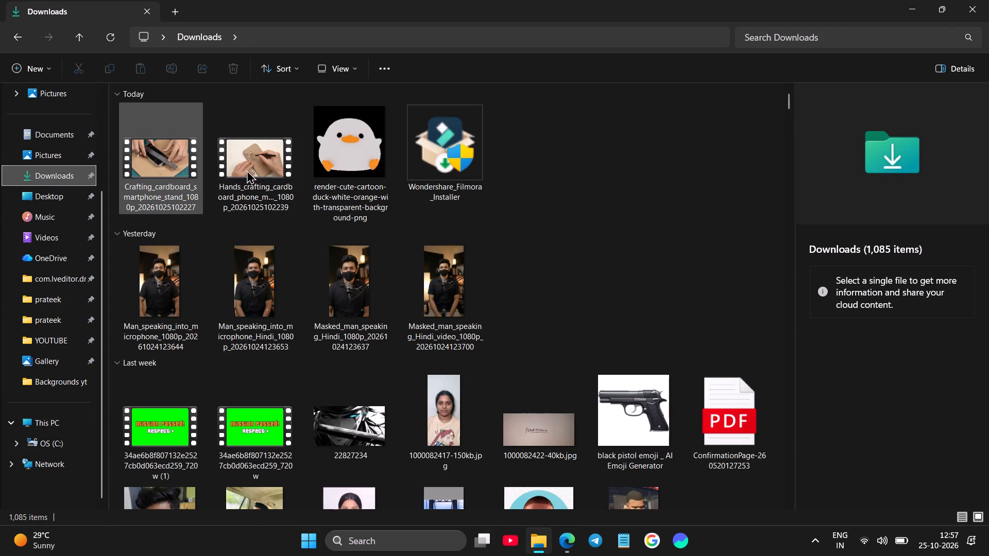
pyautogui.moveTo(247, 170); pyautogui.dragTo(558, 540)
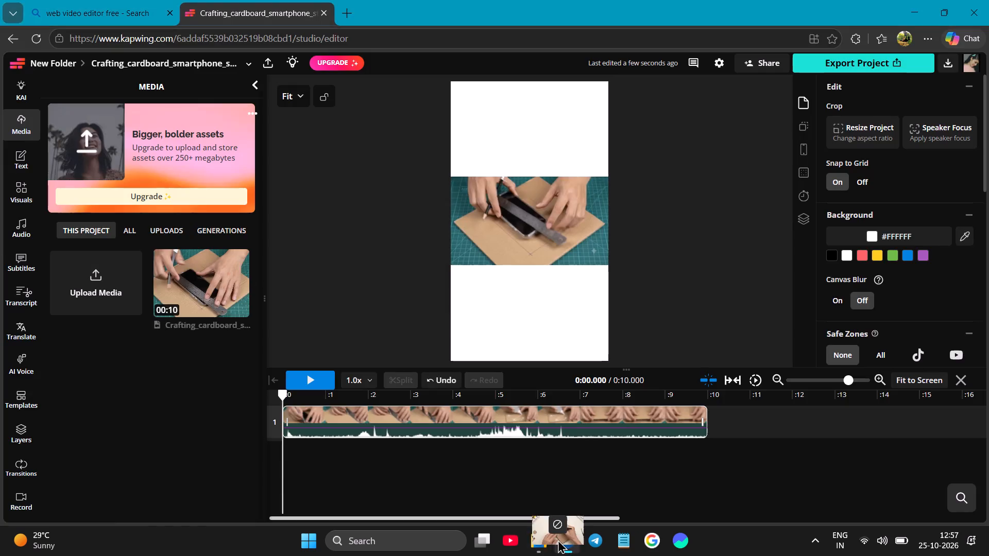
pyautogui.moveTo(558, 540); pyautogui.dragTo(591, 555)
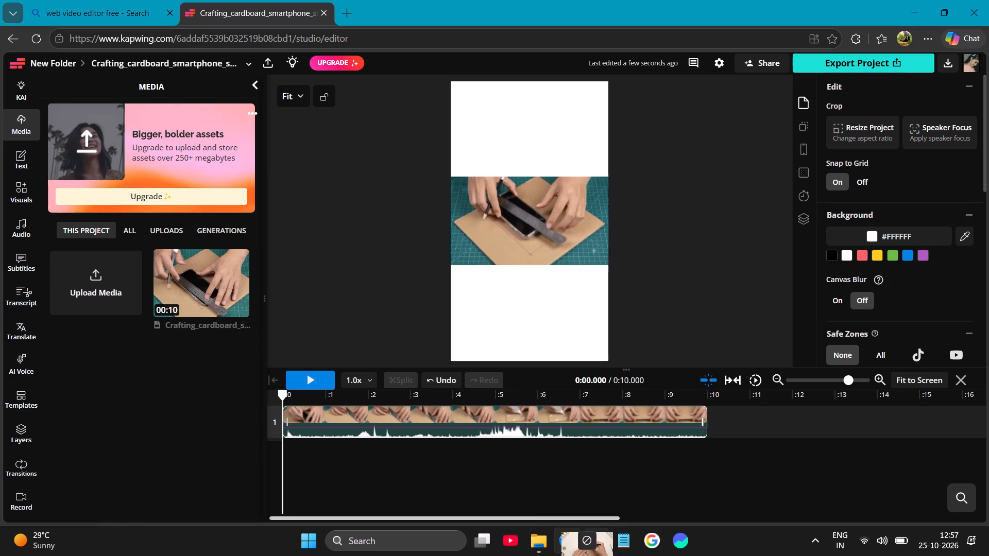
pyautogui.moveTo(591, 555); pyautogui.dragTo(109, 233)
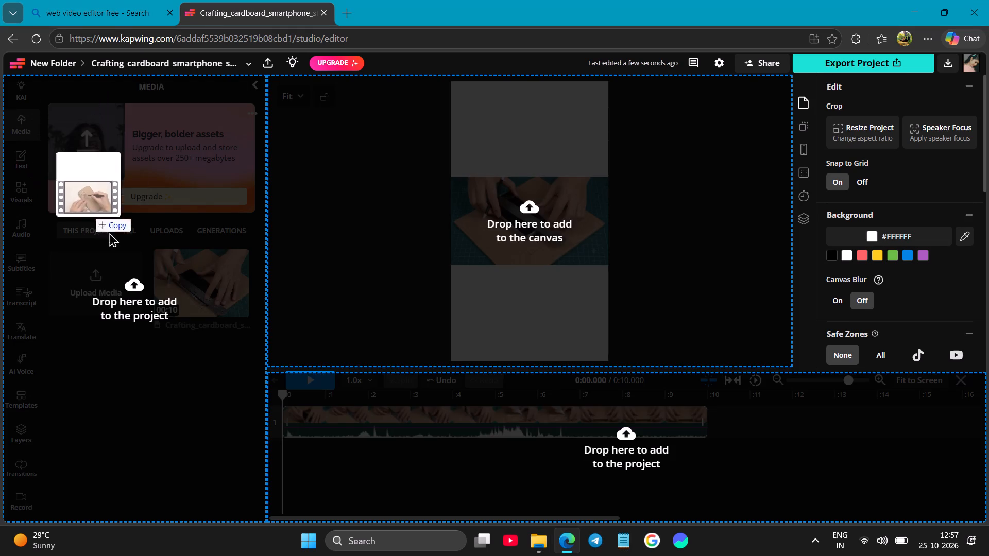
pyautogui.moveTo(109, 233); pyautogui.dragTo(104, 285)
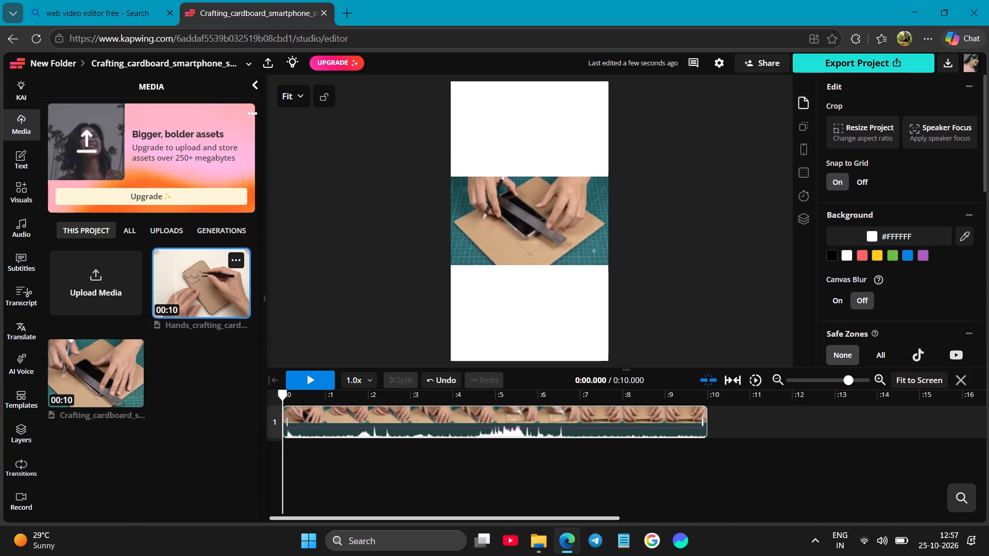
# Place the Hands_crafting clip on the timeline's first track, directly after the Crafting_cardboard_smartphone_stand clip.
pyautogui.moveTo(175, 301); pyautogui.dragTo(669, 419)
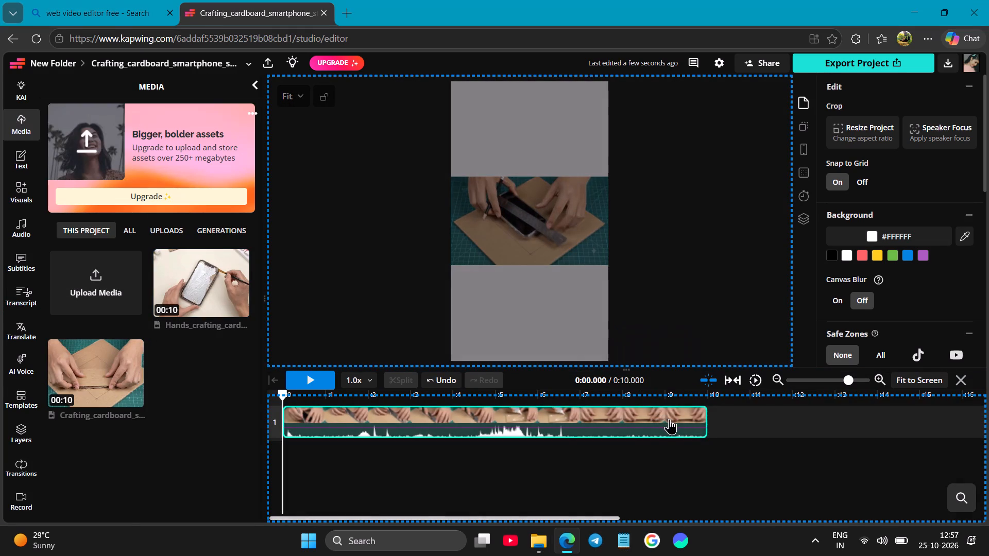
pyautogui.moveTo(669, 419); pyautogui.dragTo(786, 417)
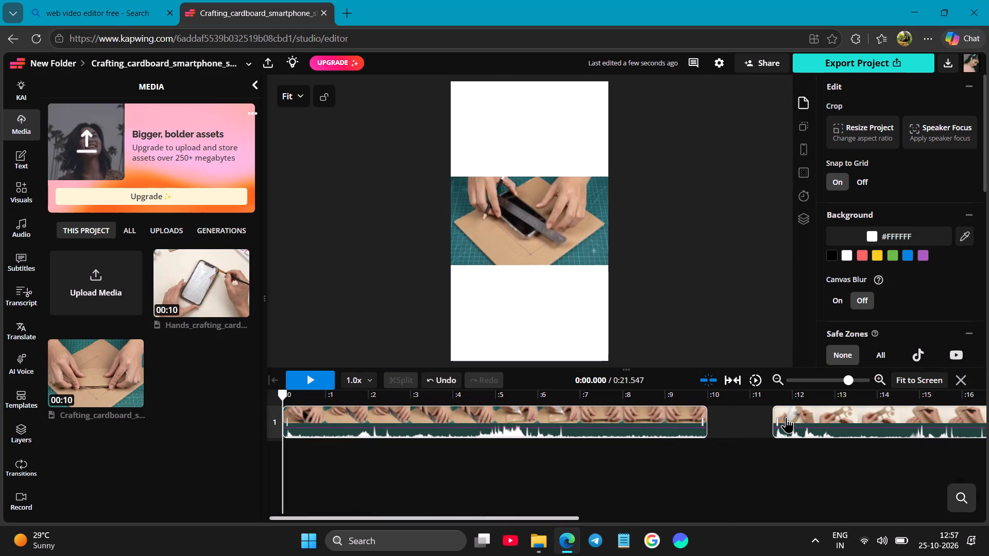
pyautogui.moveTo(786, 417); pyautogui.dragTo(724, 417)
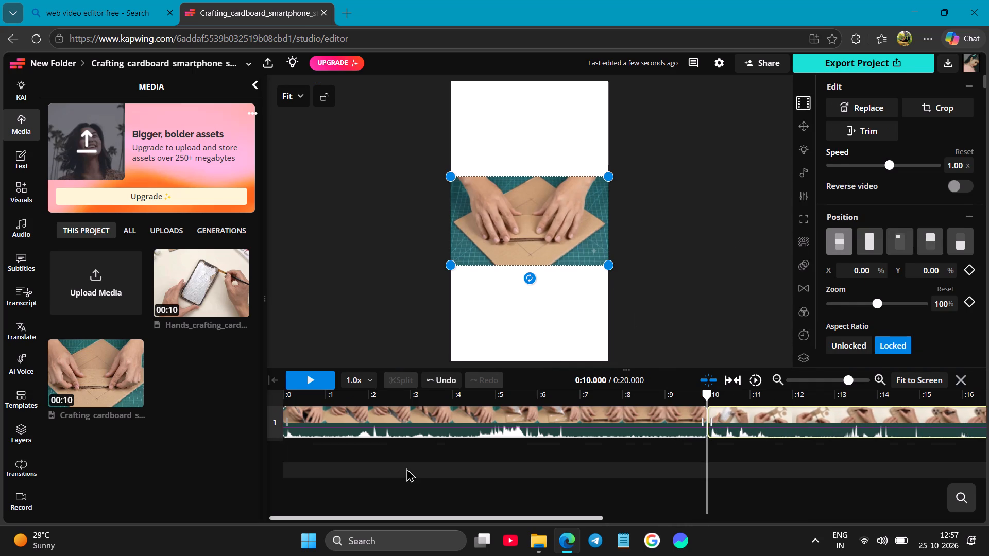
# Set the canvas background colour to black.
pyautogui.click(404, 471)
pyautogui.click(836, 253)
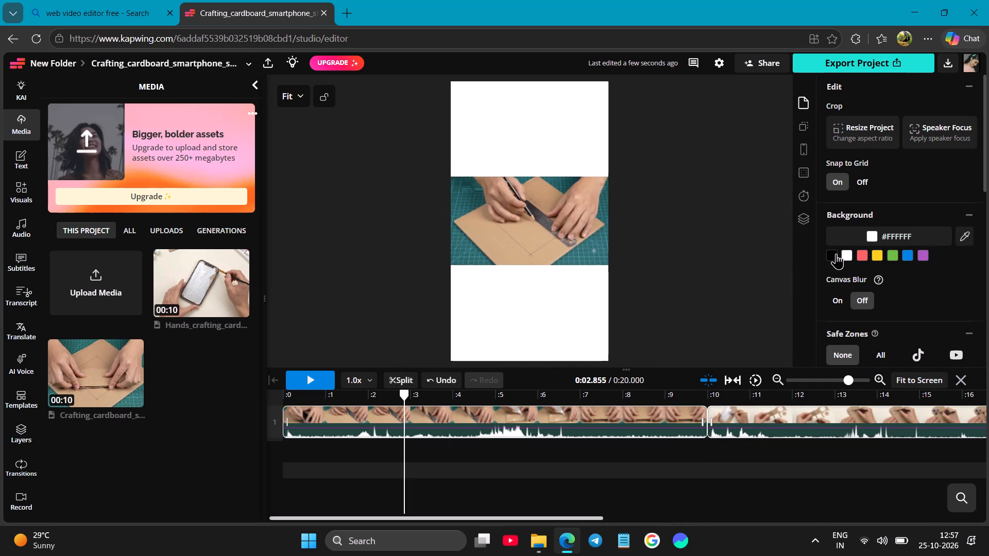
# Enlarge the Crafting_cardboard_smartphone_stand clip beyond the canvas width and centre it horizontally, at a Y position of about -5%.
pyautogui.click(616, 225)
pyautogui.click(590, 231)
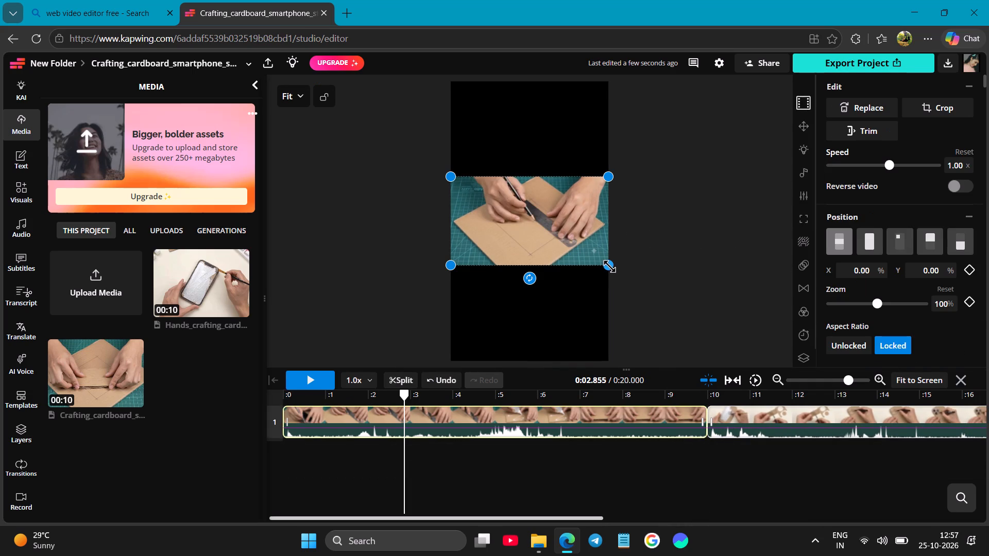
pyautogui.moveTo(610, 266); pyautogui.dragTo(639, 295)
pyautogui.moveTo(561, 260); pyautogui.dragTo(540, 265)
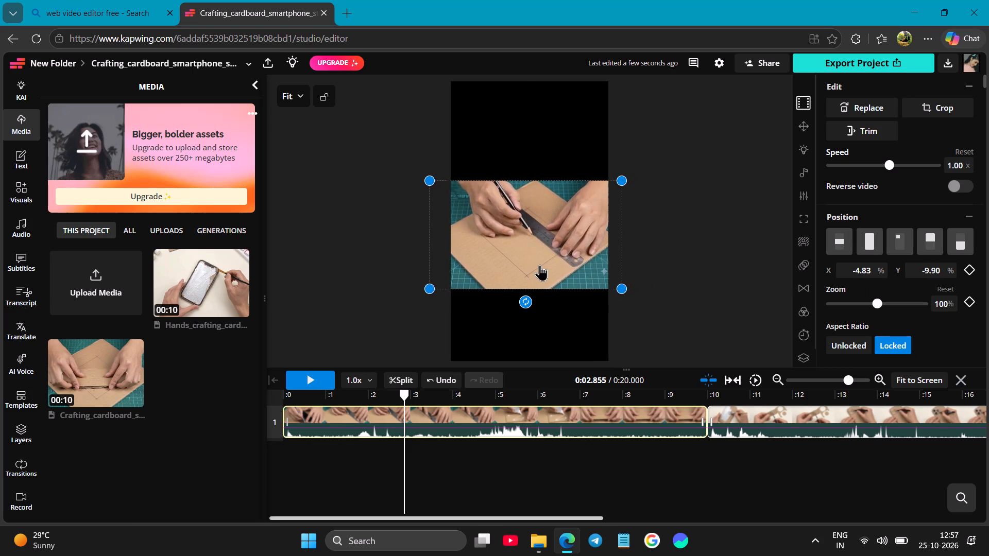
pyautogui.moveTo(540, 265); pyautogui.dragTo(545, 262)
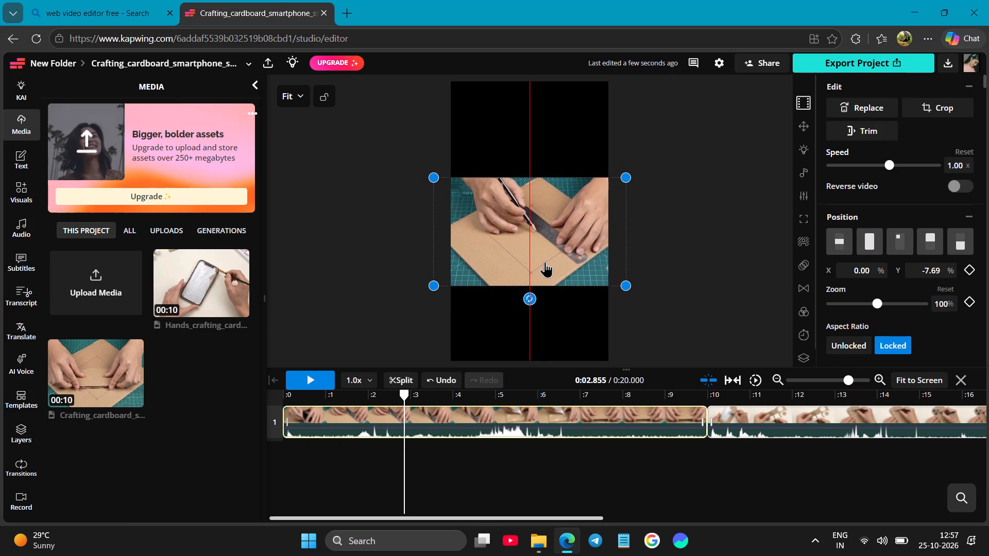
pyautogui.moveTo(545, 262); pyautogui.dragTo(542, 258)
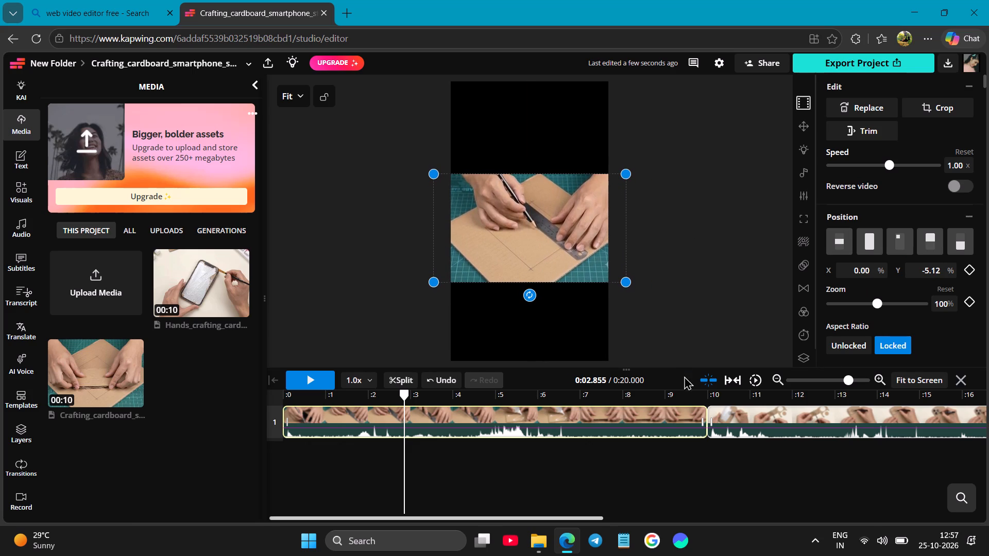
# Enlarge the Hands_crafting clip beyond the canvas width and centre it horizontally, at a Y position of about -3%.
pyautogui.click(740, 425)
pyautogui.click(747, 482)
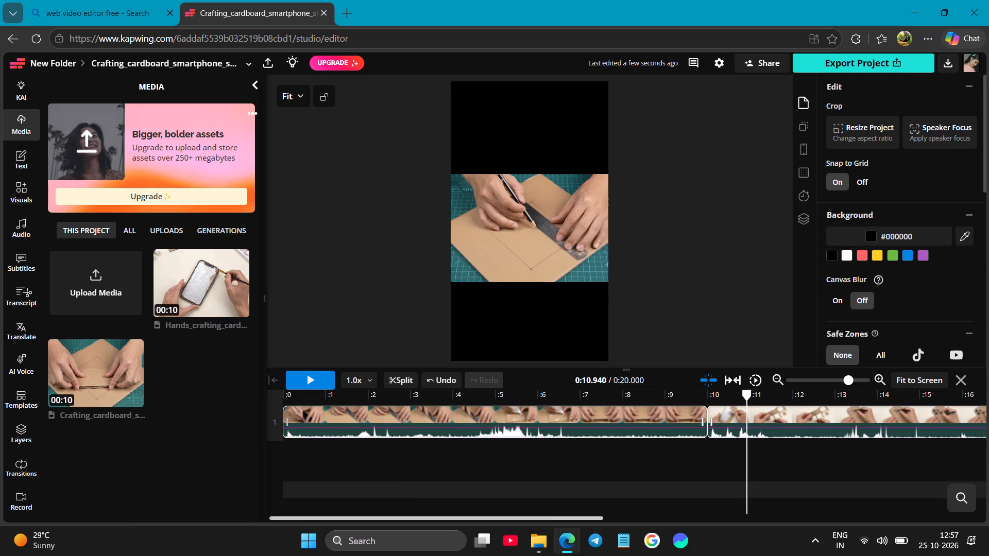
pyautogui.click(748, 415)
pyautogui.click(588, 245)
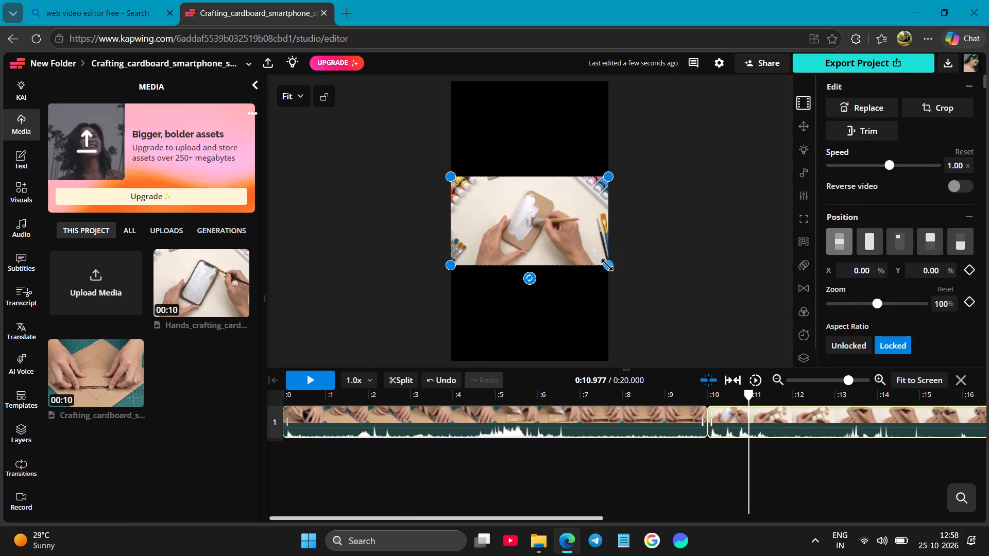
pyautogui.moveTo(609, 267); pyautogui.dragTo(647, 304)
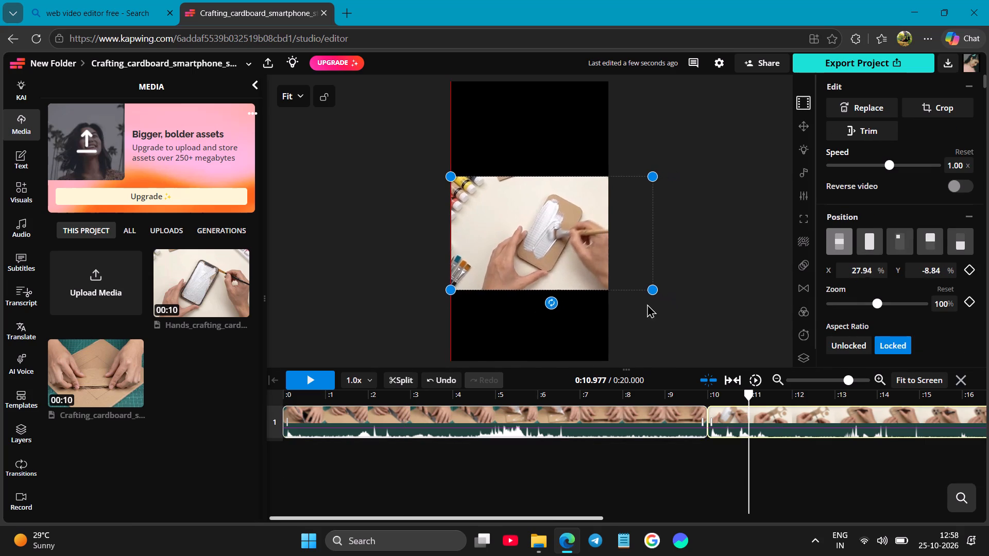
pyautogui.moveTo(647, 304); pyautogui.dragTo(647, 304)
pyautogui.moveTo(537, 256); pyautogui.dragTo(511, 251)
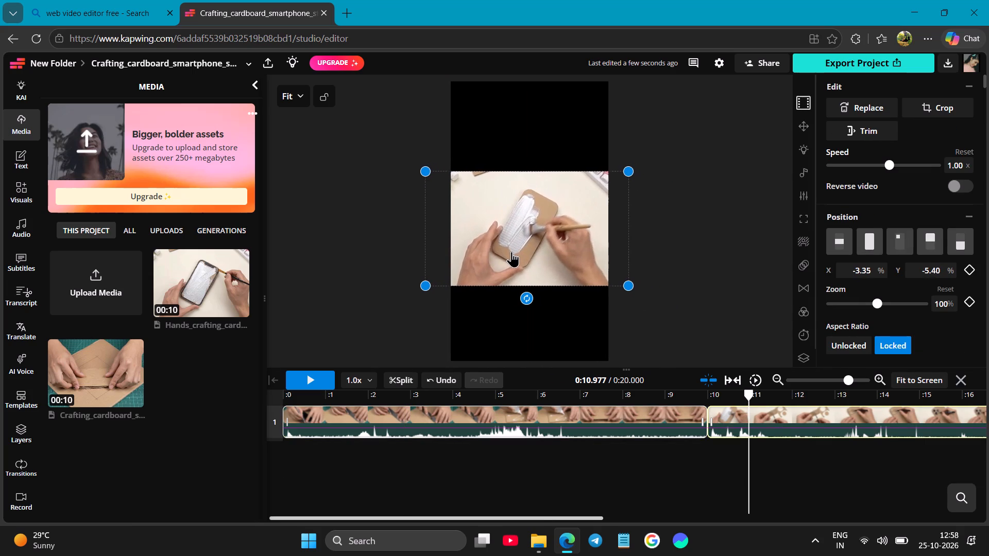
pyautogui.moveTo(511, 251); pyautogui.dragTo(516, 248)
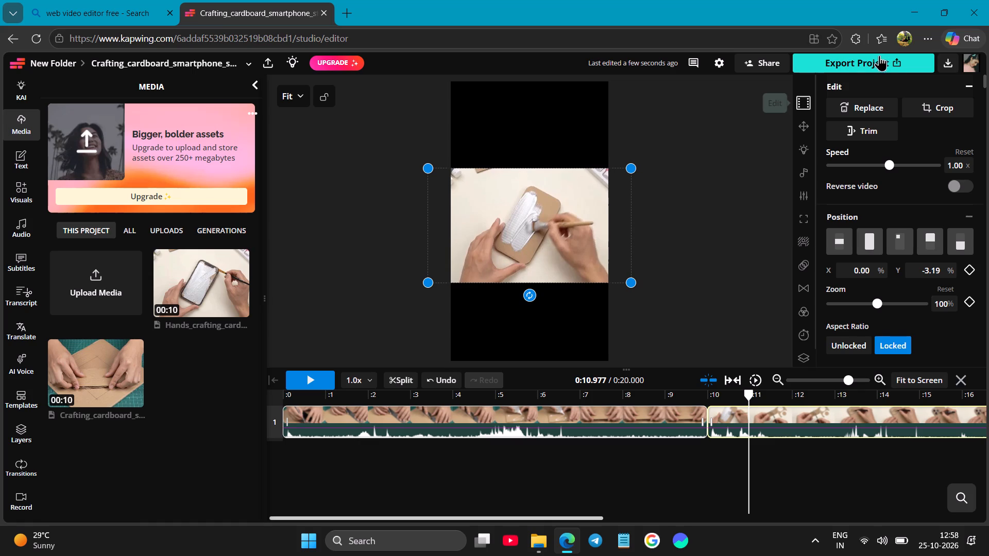
# Export the project as an MP4 video with the compression level set to the highest quality.
pyautogui.click(879, 58)
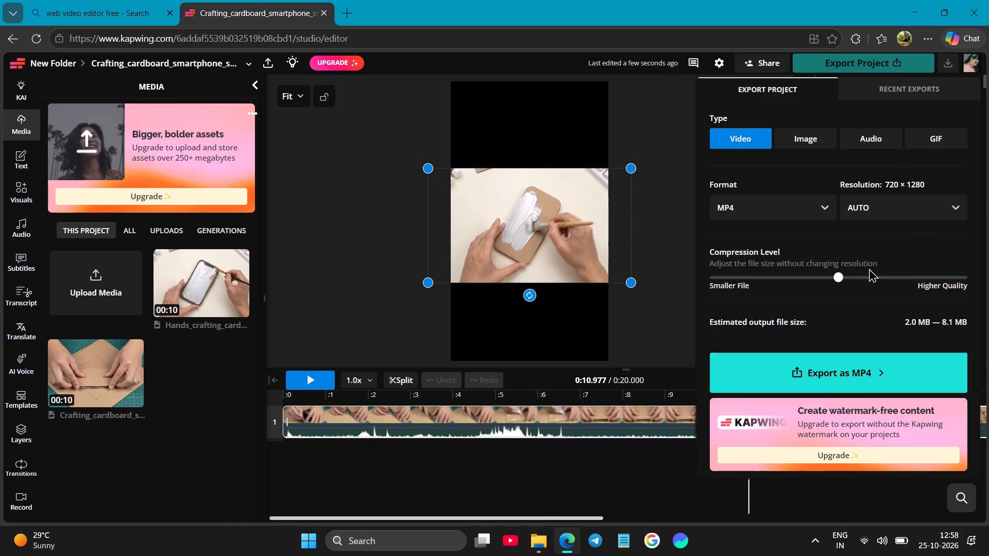
pyautogui.moveTo(843, 271); pyautogui.dragTo(877, 273)
pyautogui.moveTo(877, 273); pyautogui.dragTo(928, 273)
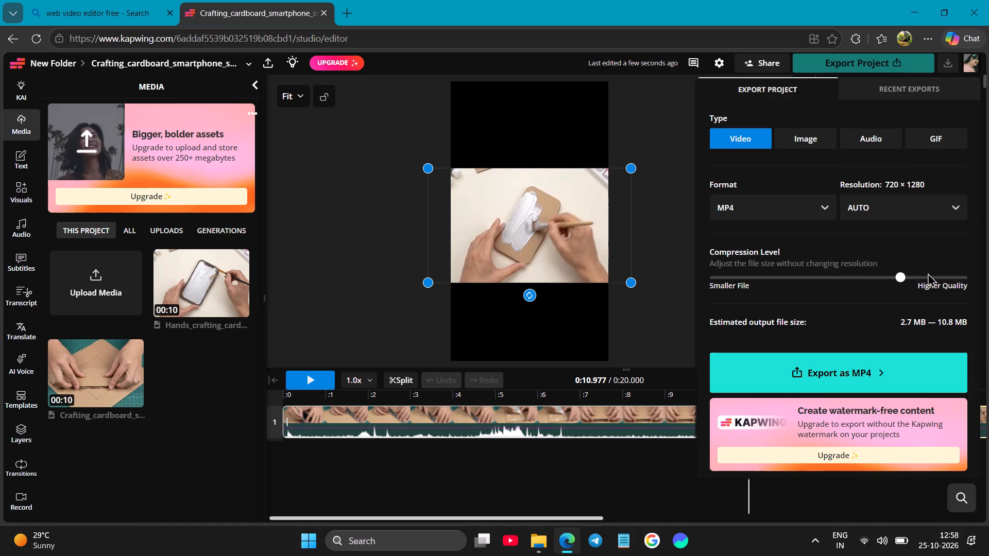
pyautogui.moveTo(928, 273); pyautogui.dragTo(931, 273)
pyautogui.moveTo(931, 273); pyautogui.dragTo(945, 279)
pyautogui.click(945, 279)
pyautogui.click(823, 367)
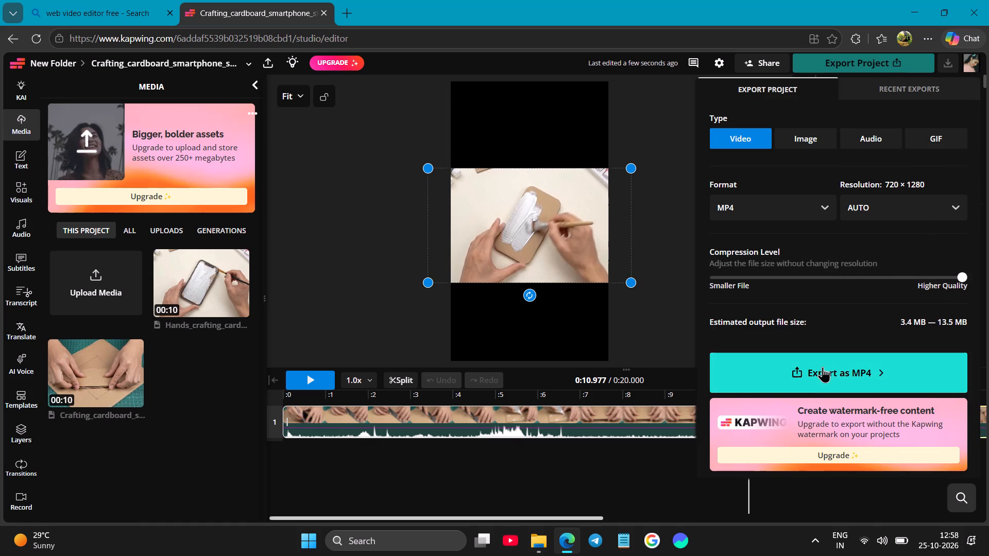
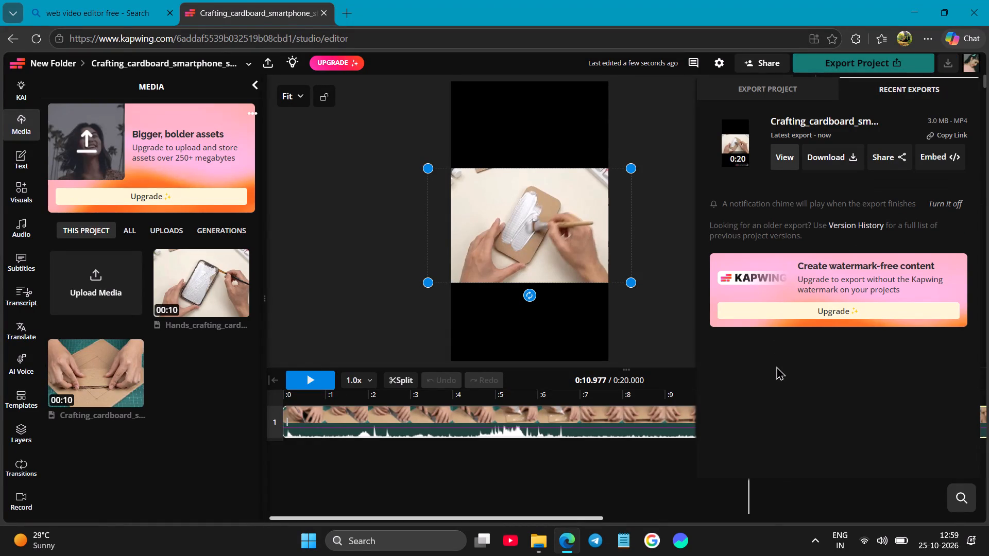
# Download the exported Crafting_cardboard_smartphone_stand MP4 and close the browser.
pyautogui.click(850, 158)
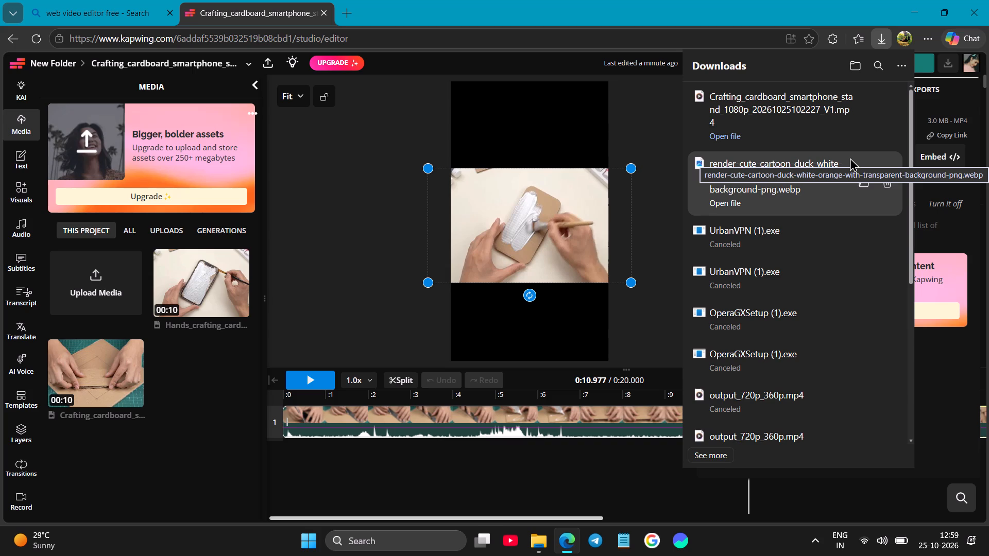
pyautogui.click(988, 0)
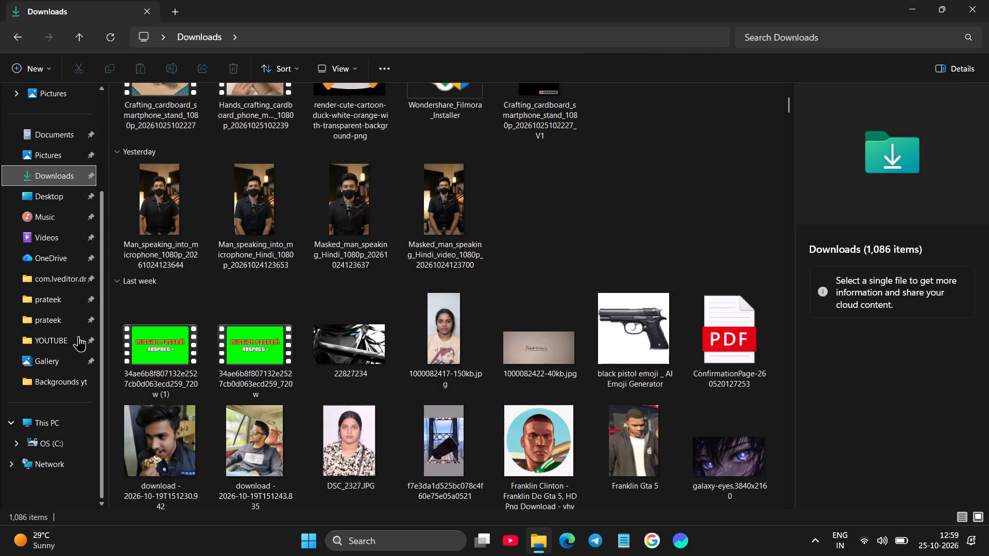
# Check the Downloads folder in File Explorer for the exported video, and close the window.
pyautogui.scroll(14, 244, 289)
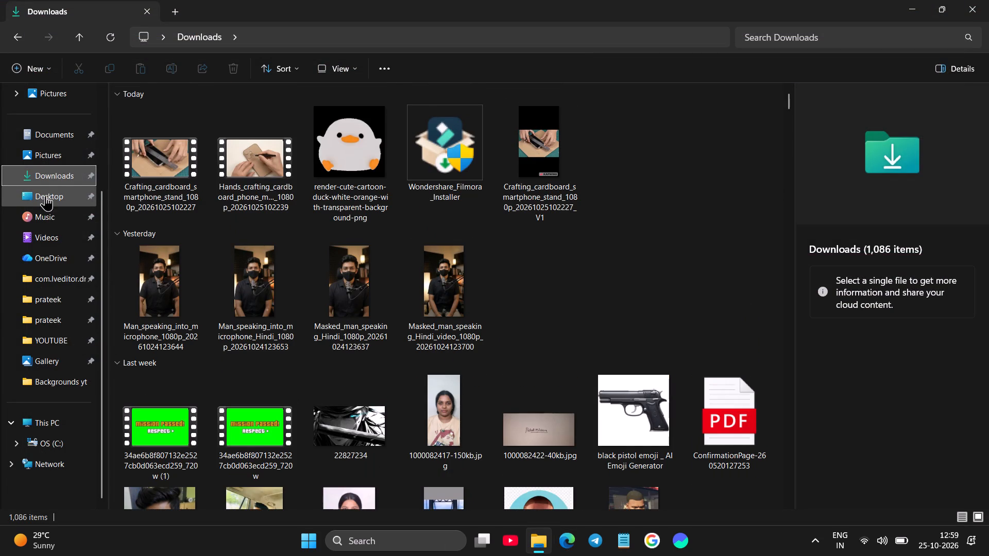
pyautogui.click(47, 204)
pyautogui.click(48, 184)
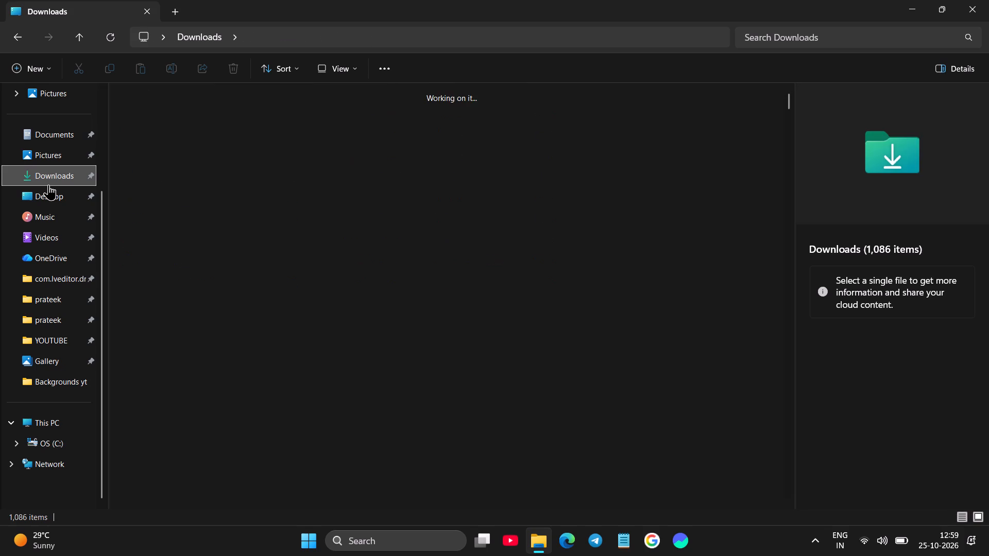
pyautogui.click(988, 0)
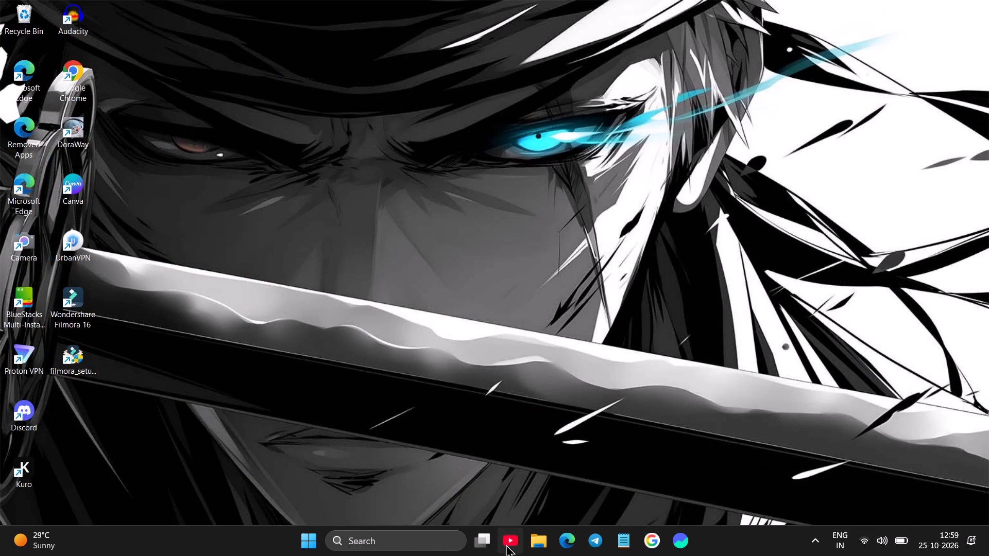
pyautogui.click(505, 545)
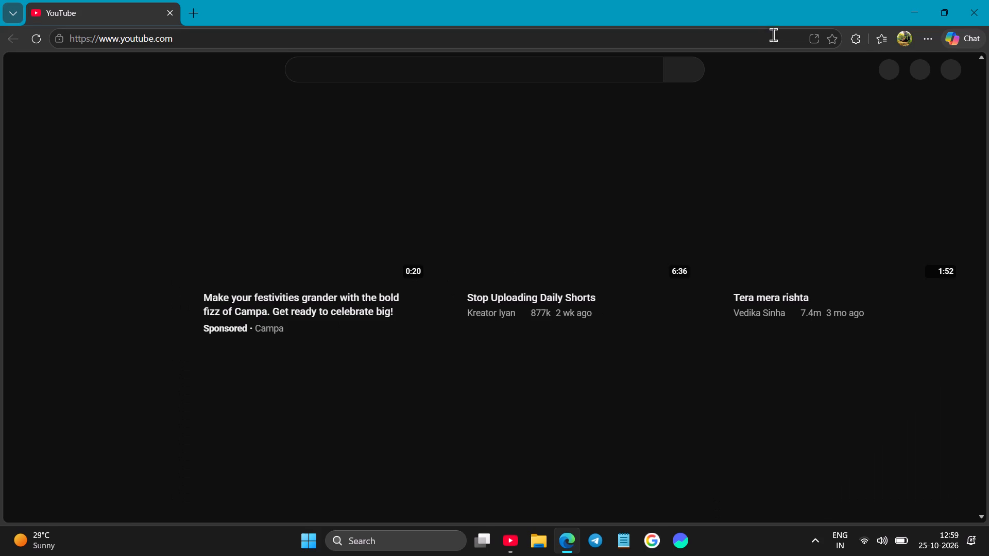
pyautogui.click(865, 70)
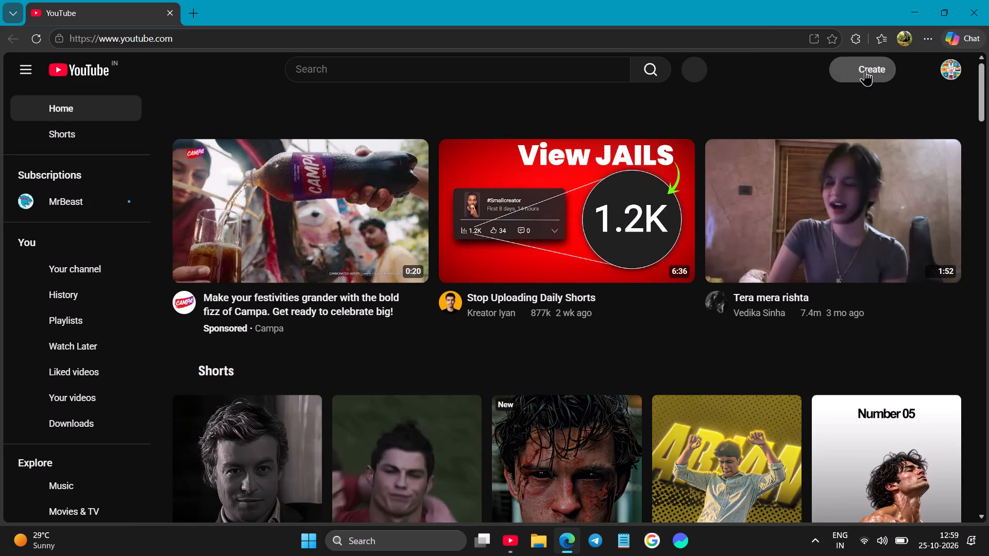
pyautogui.click(868, 105)
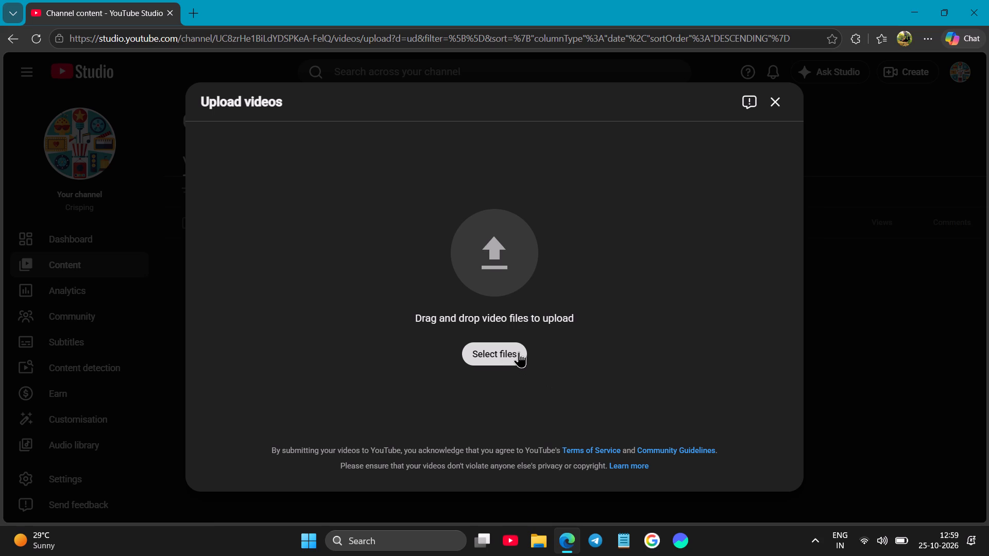
pyautogui.click(519, 352)
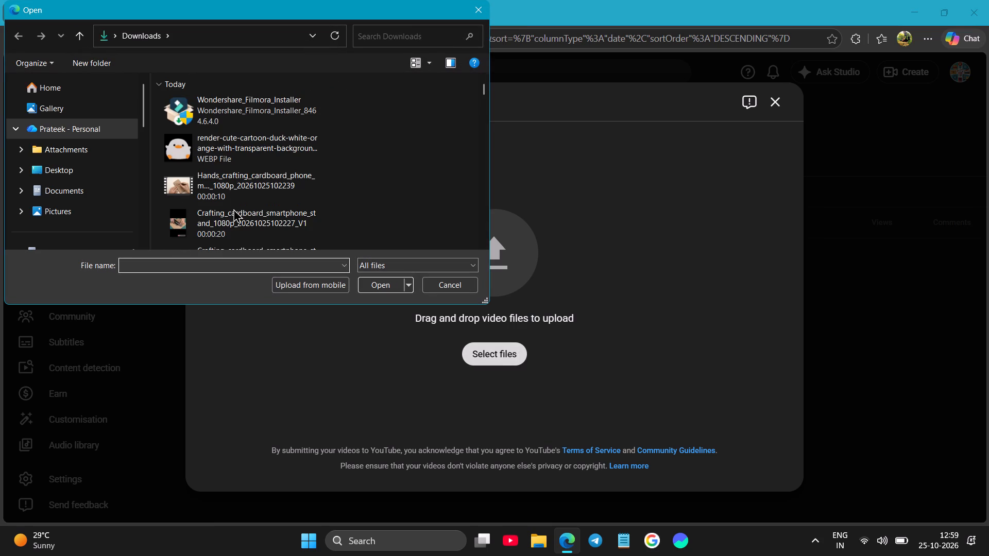
pyautogui.click(219, 216)
pyautogui.click(366, 282)
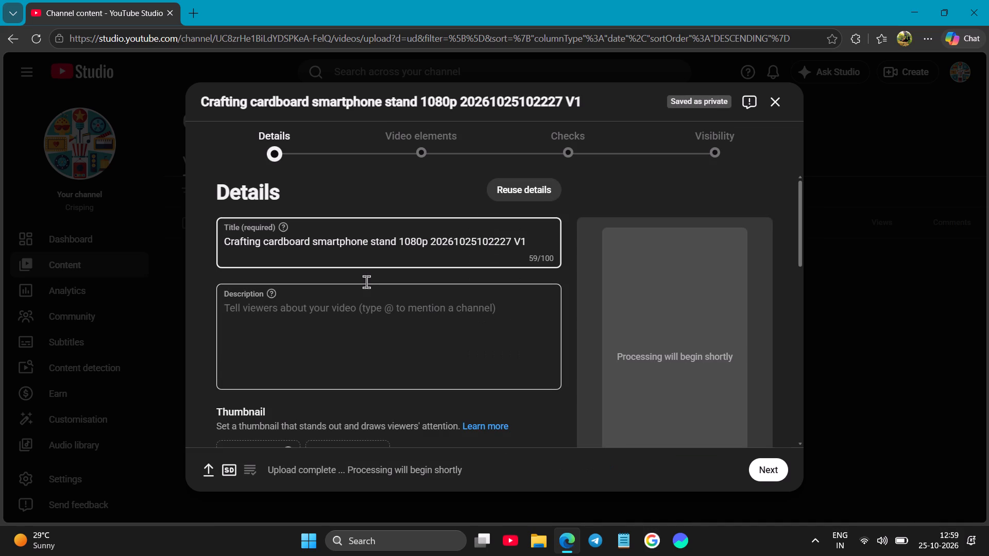
# Replace the video title with "Iphone 18 pro with cardboard , easy craft satidfaction video".
pyautogui.moveTo(533, 239); pyautogui.dragTo(202, 229)
pyautogui.press('BackSpace')
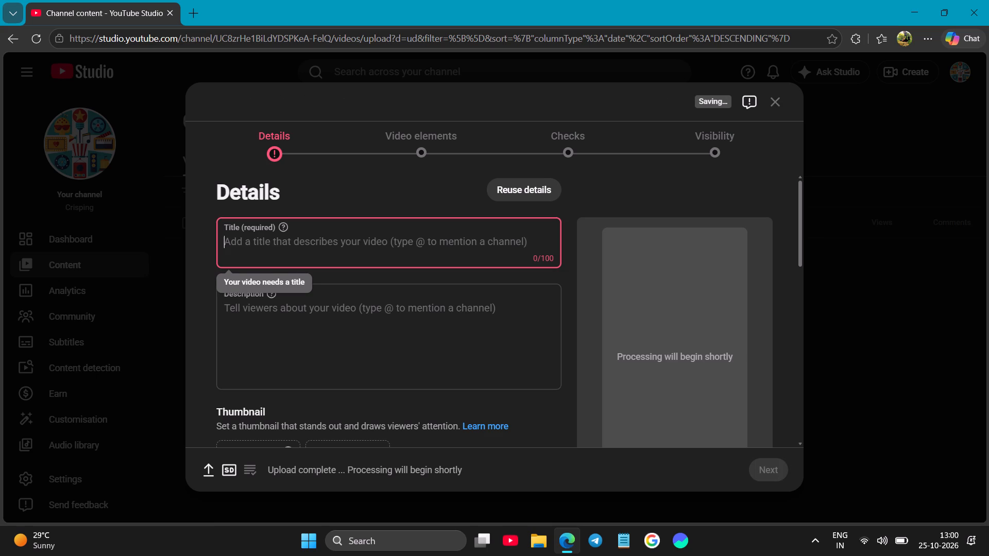
pyautogui.write('Ip')
pyautogui.write('hone')
pyautogui.press('space')
pyautogui.write('18 pro')
pyautogui.press('space')
pyautogui.write('with carb')
pyautogui.press('BackSpace')
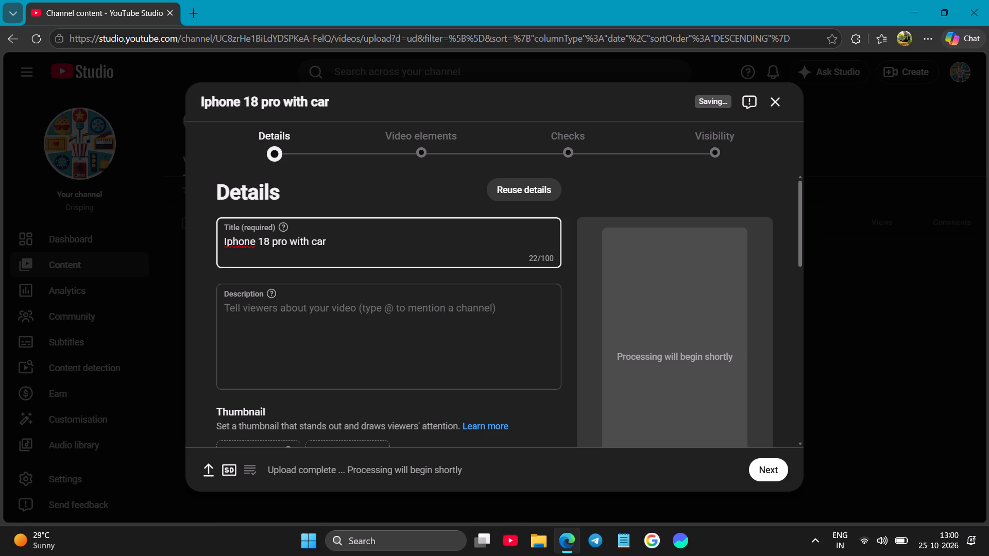
pyautogui.write('dboard ,')
pyautogui.press('space')
pyautogui.write('easy')
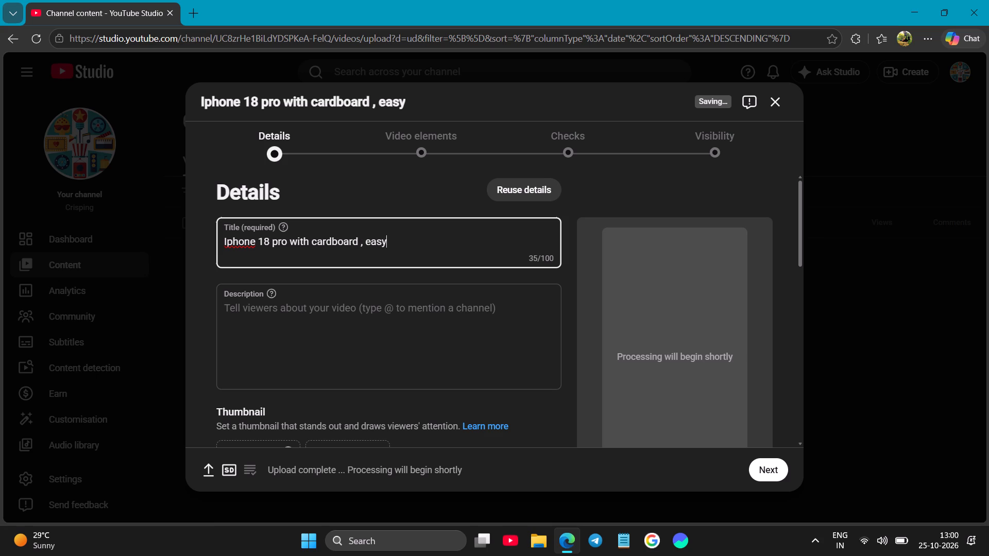
pyautogui.press('space')
pyautogui.write('craft')
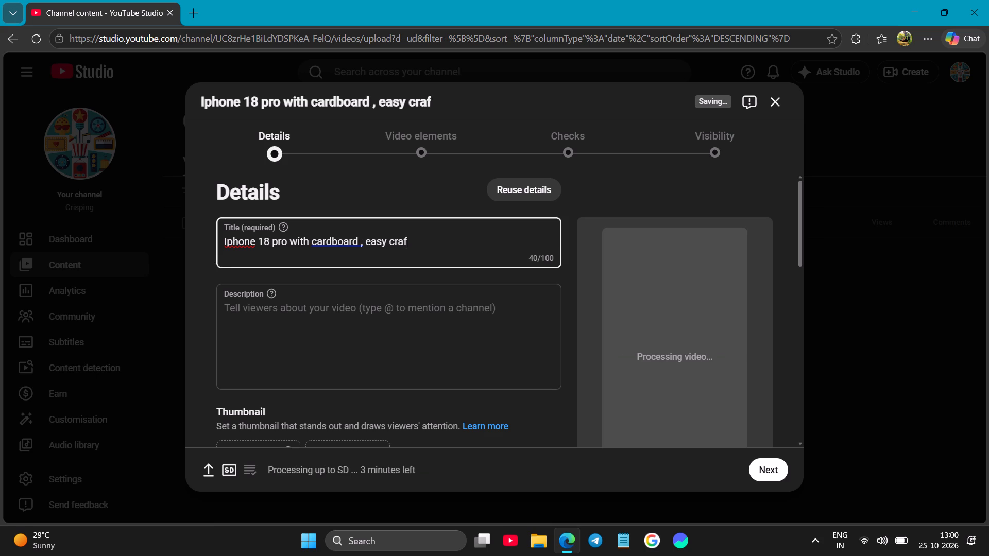
pyautogui.press('space')
pyautogui.write('sat')
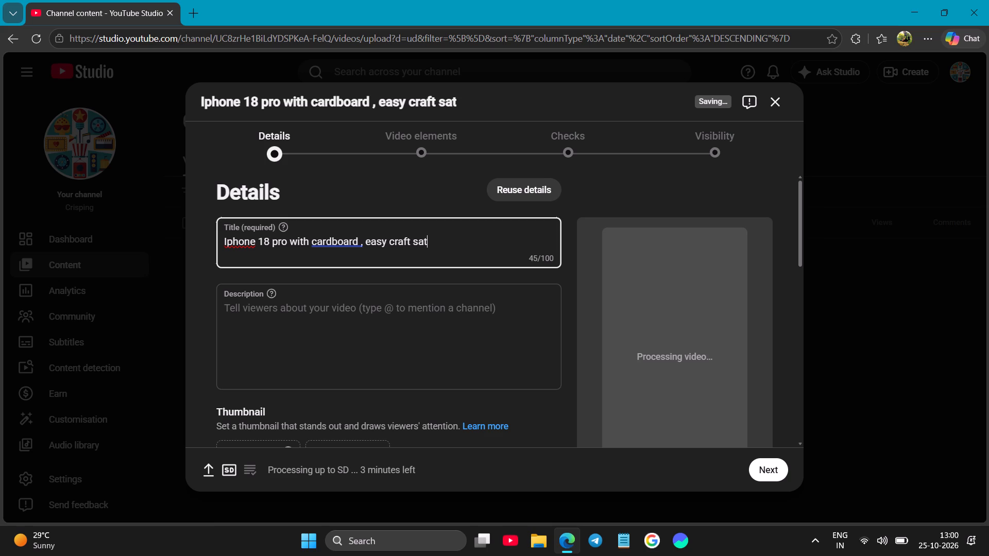
pyautogui.write('id')
pyautogui.write('faction video')
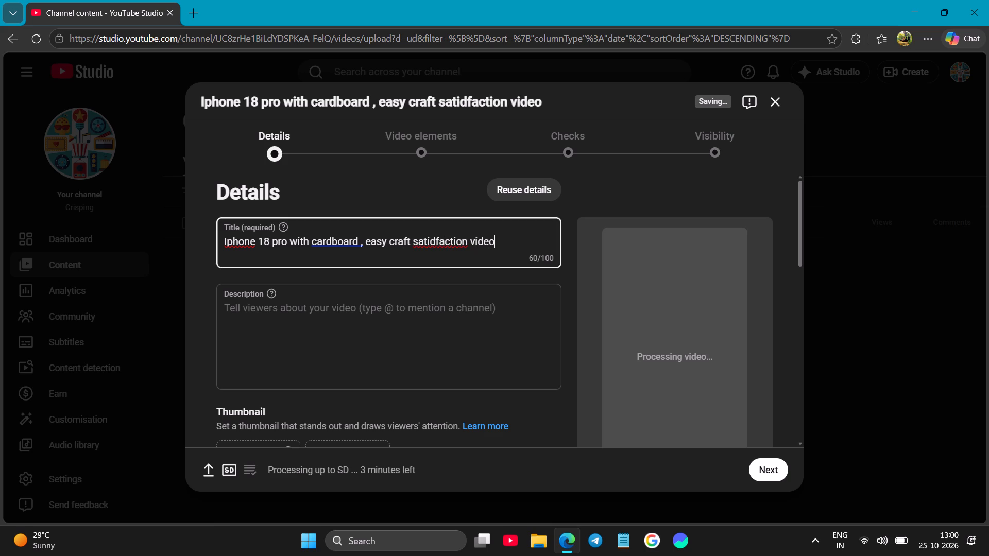
pyautogui.hotkey('shift', 'Return')
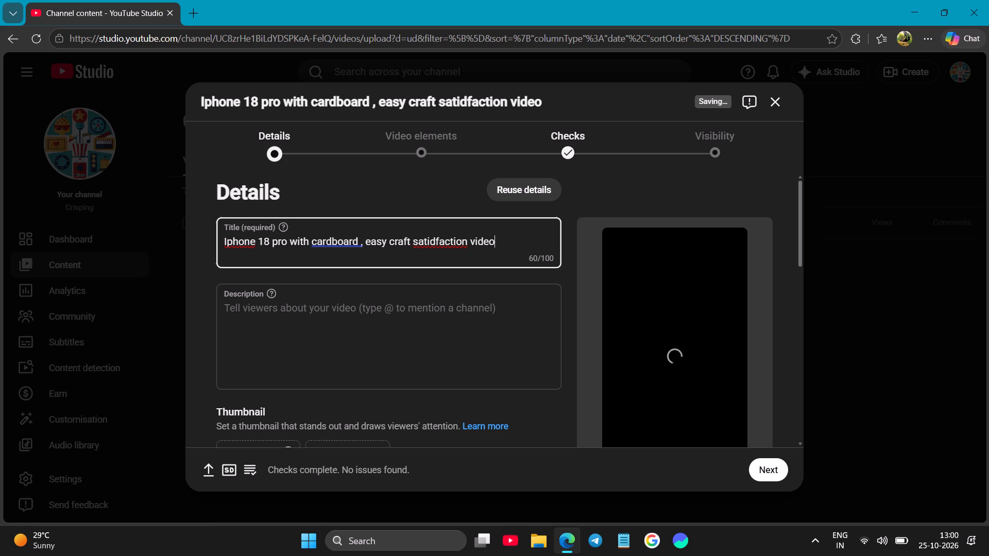
# Copy the full video title into the description.
pyautogui.moveTo(496, 238); pyautogui.dragTo(260, 238)
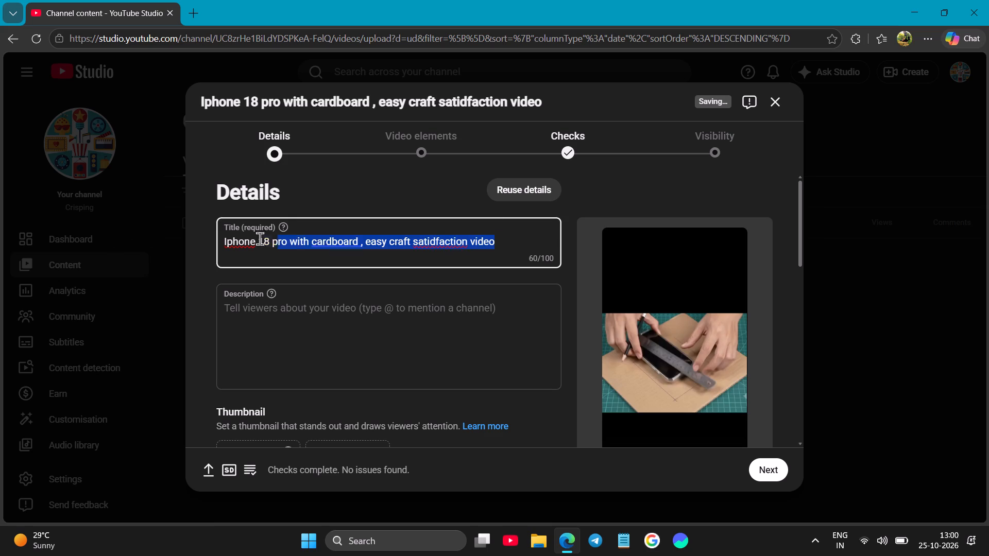
pyautogui.moveTo(260, 238); pyautogui.dragTo(219, 240)
pyautogui.hotkey('ctrl', 'c')
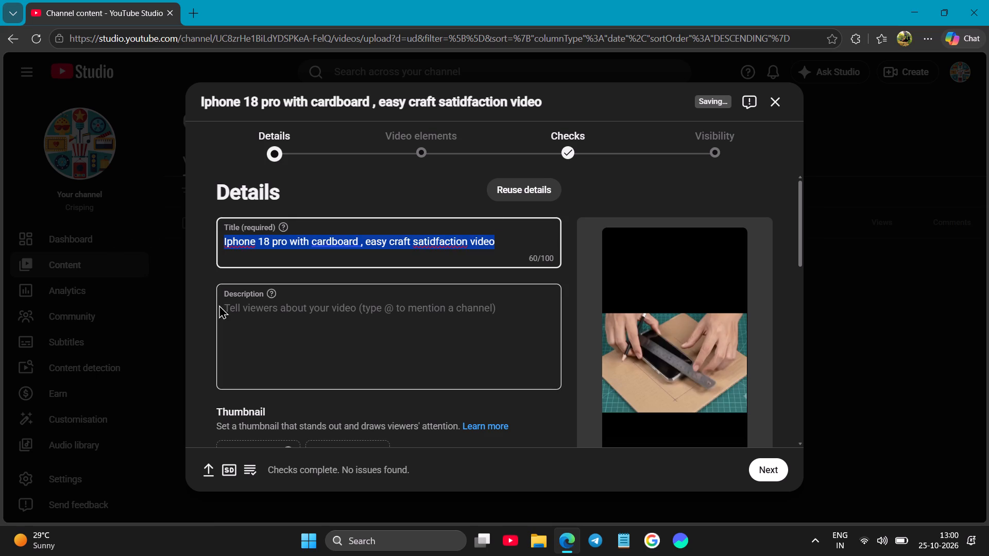
pyautogui.click(259, 304)
pyautogui.hotkey('ctrl', 'v')
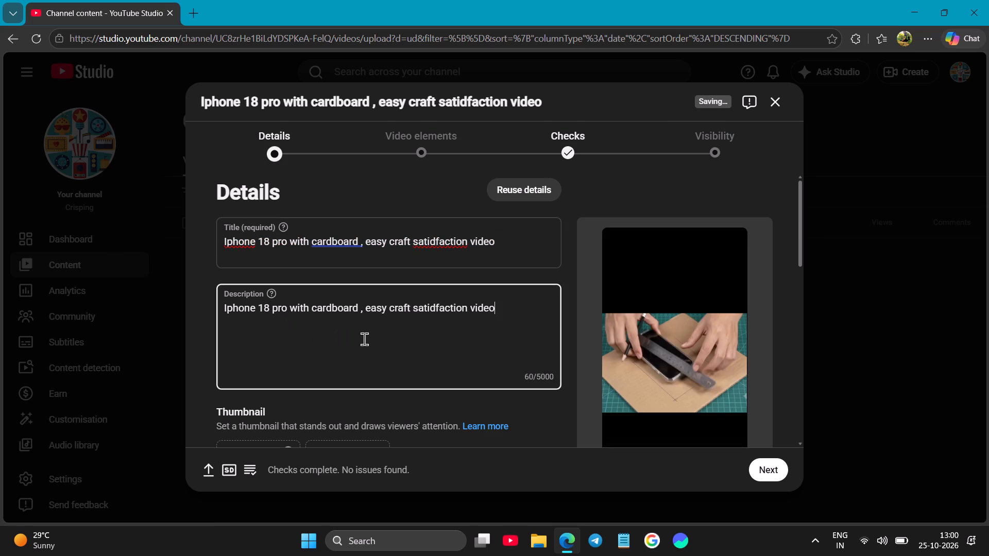
# Add the hashtags #iphone and #iphone18pro to the description, separated from the text by a blank line.
pyautogui.hotkey('shift', 'Return')
pyautogui.hotkey('shift', 'Return')
pyautogui.hotkey('shift', '#')
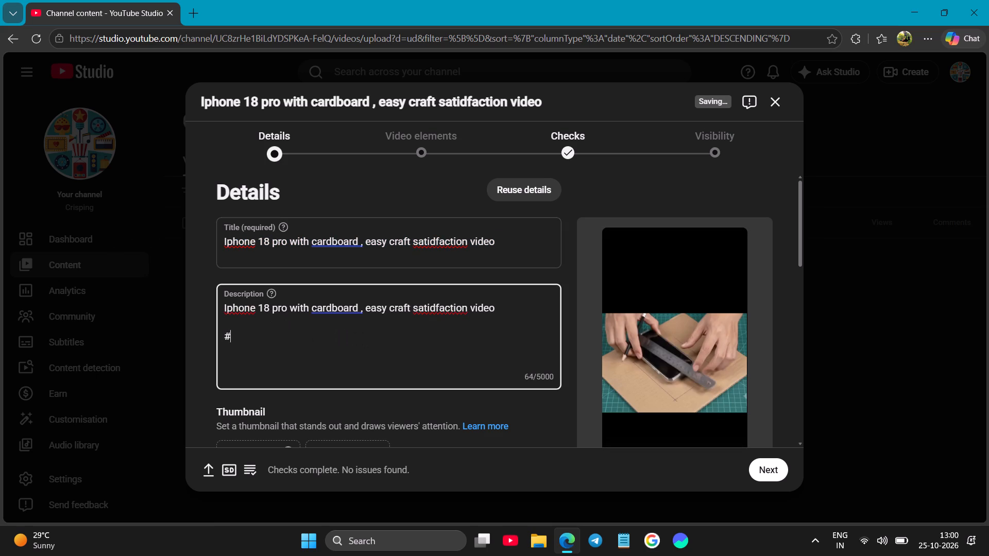
pyautogui.write('iphone')
pyautogui.press('Return')
pyautogui.hotkey('shift', '#')
pyautogui.write('iphone')
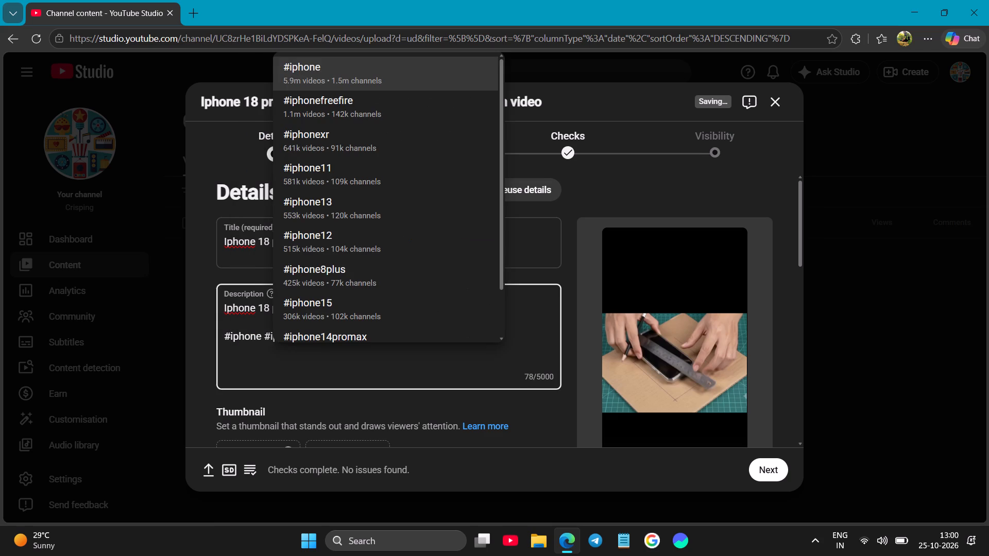
pyautogui.write('18')
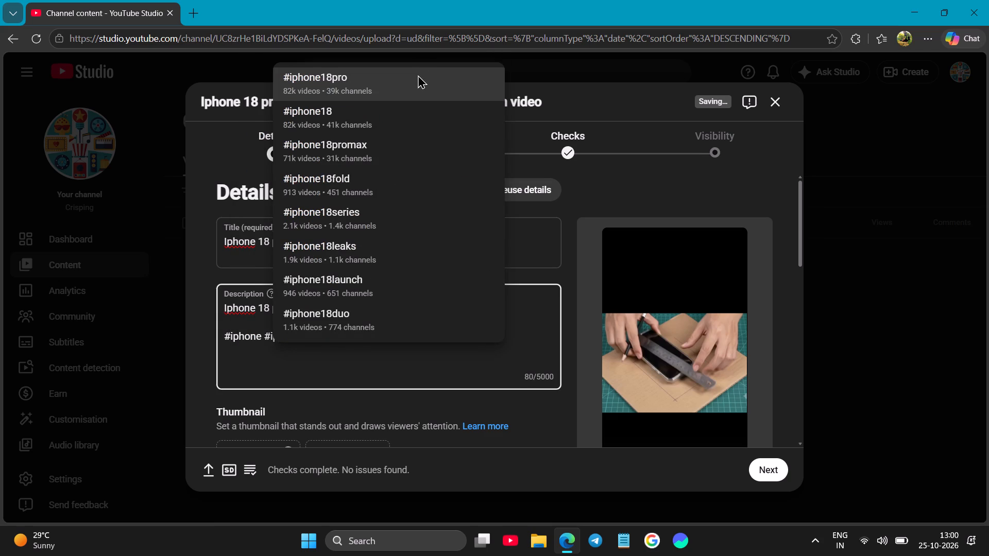
pyautogui.click(418, 75)
# Add the hashtags #craft, #diy and #satisfying on a new line of the description.
pyautogui.hotkey('shift', 'Return')
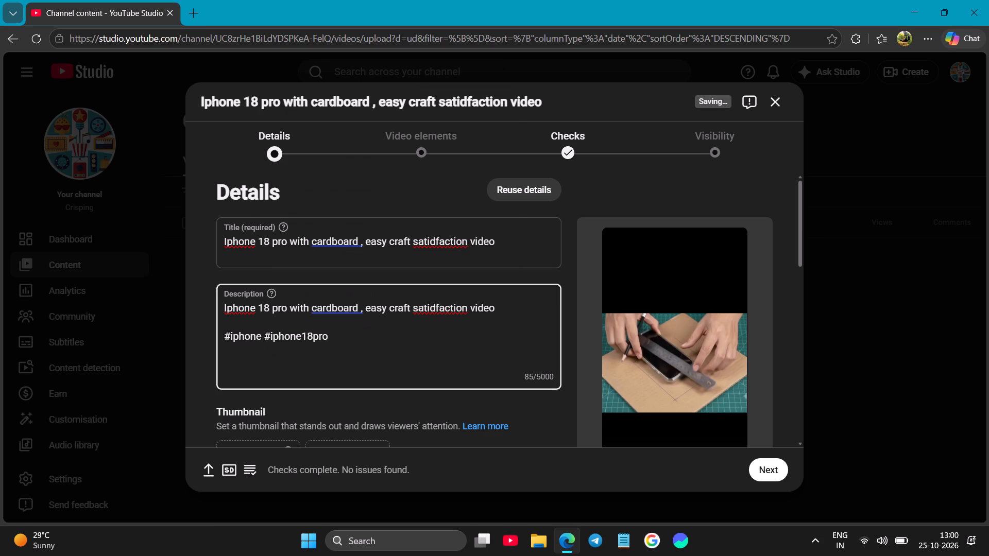
pyautogui.write('#cradf')
pyautogui.press('BackSpace')
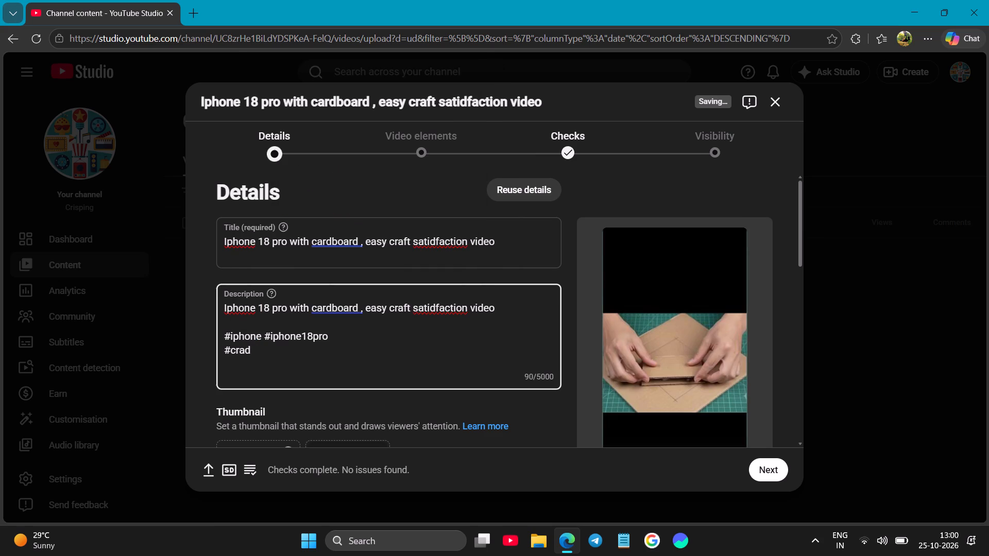
pyautogui.press('BackSpace')
pyautogui.write('ft')
pyautogui.press('Return')
pyautogui.write('#diy')
pyautogui.press('Return')
pyautogui.hotkey('shift', '#')
pyautogui.write('satis')
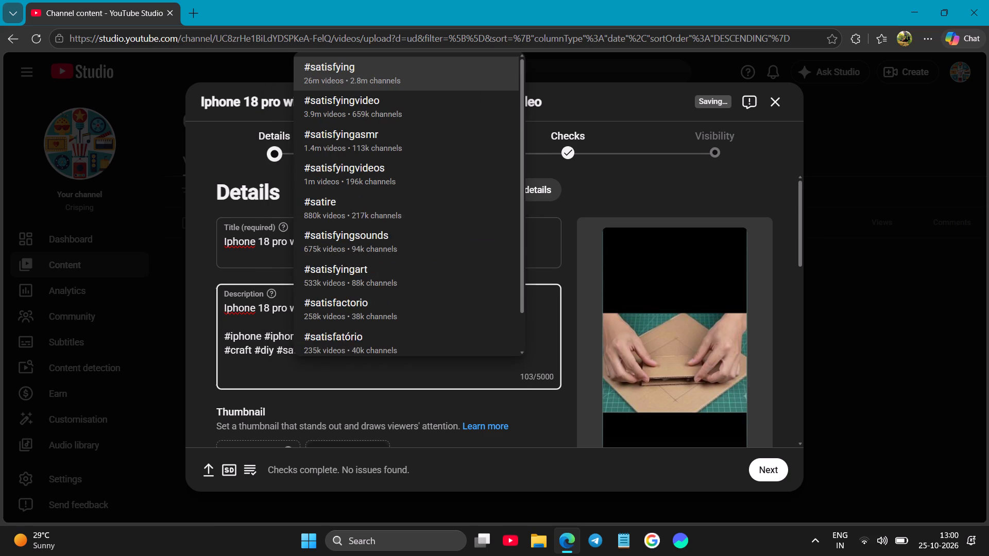
pyautogui.click(393, 78)
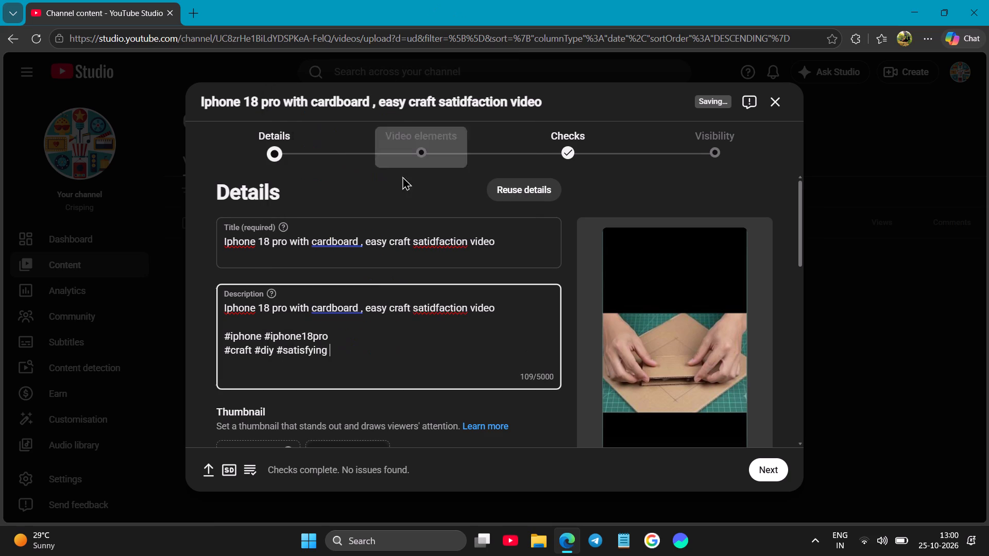
# Set the audience to "No, it's not Made for Kids" and continue past the video details.
pyautogui.click(766, 474)
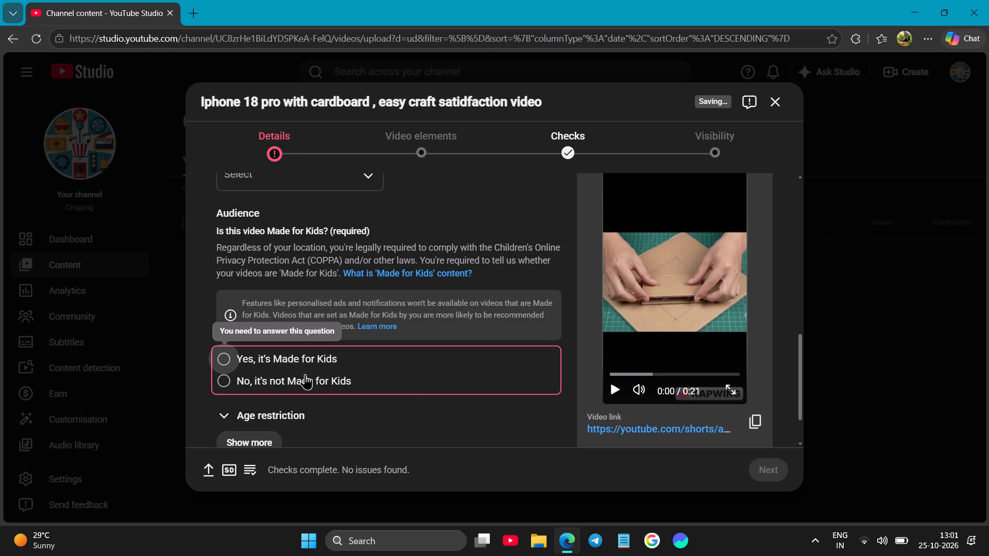
pyautogui.click(306, 373)
pyautogui.click(780, 461)
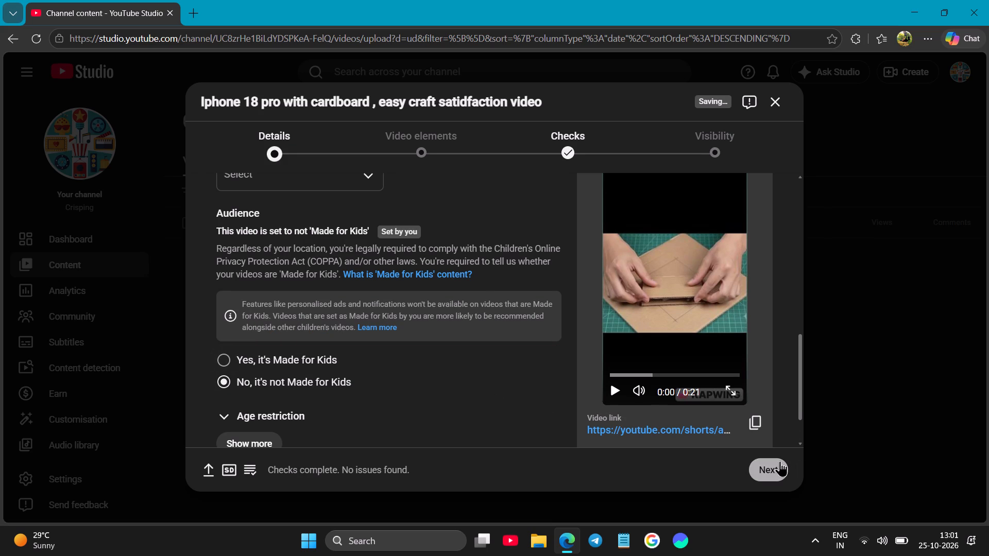
# Proceed to the Visibility stage and set the video to Public.
pyautogui.click(780, 461)
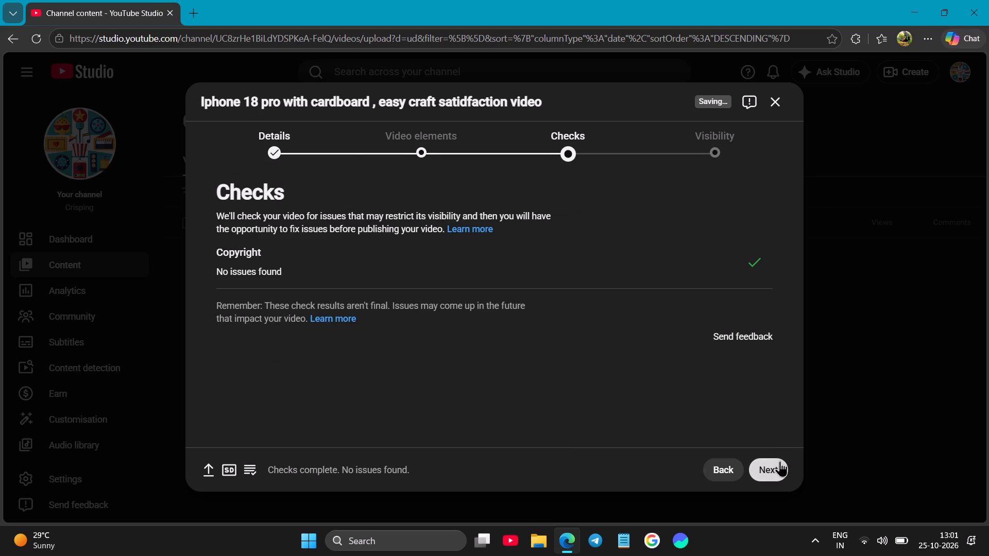
pyautogui.click(778, 470)
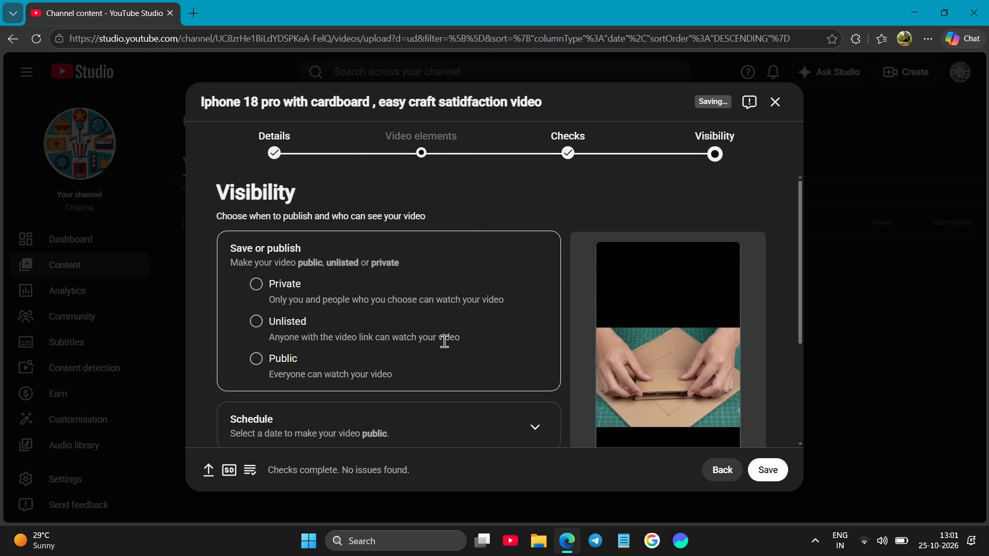
pyautogui.click(255, 357)
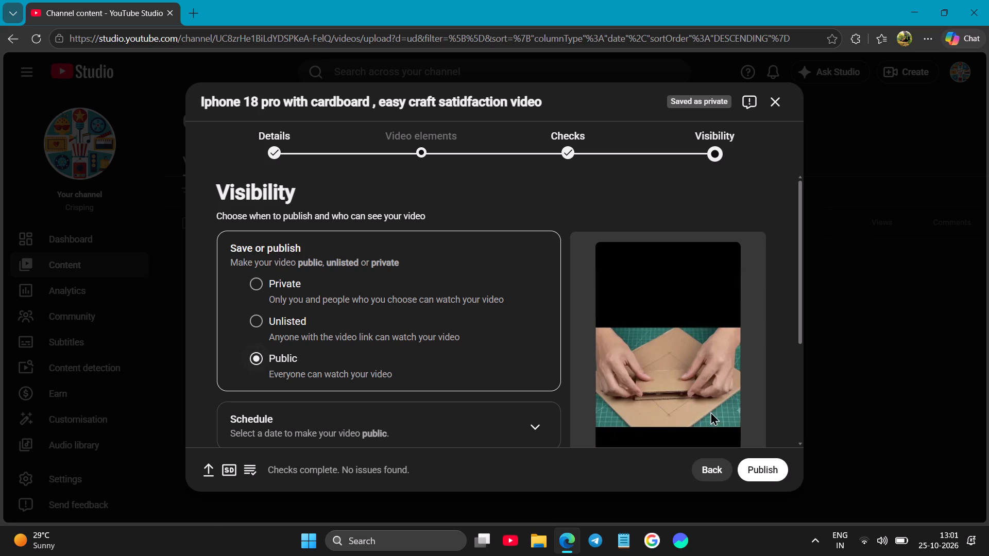
# Publish the cardboard iPhone 18 Pro video and dismiss the sharing dialog.
pyautogui.scroll(-1, 417, 263)
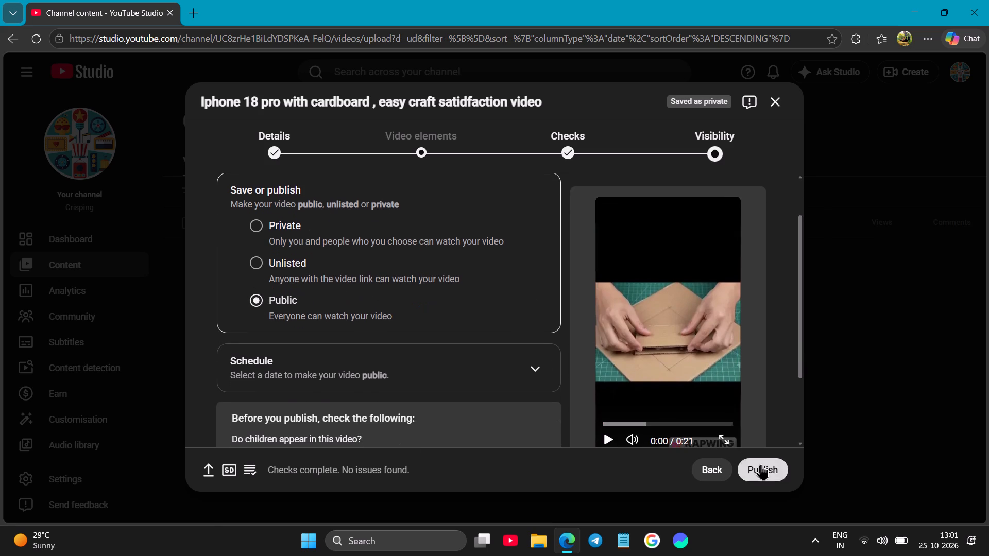
pyautogui.click(761, 464)
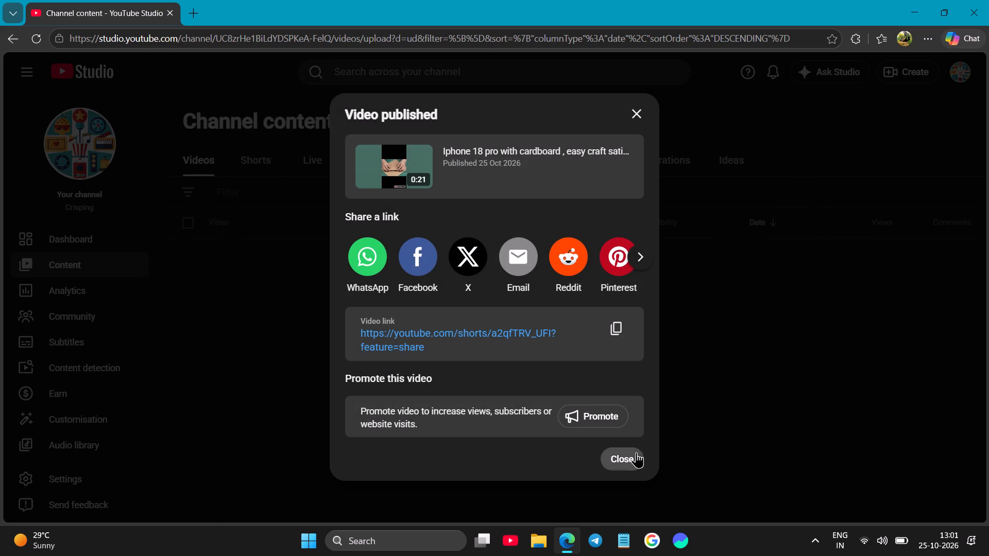
pyautogui.click(632, 456)
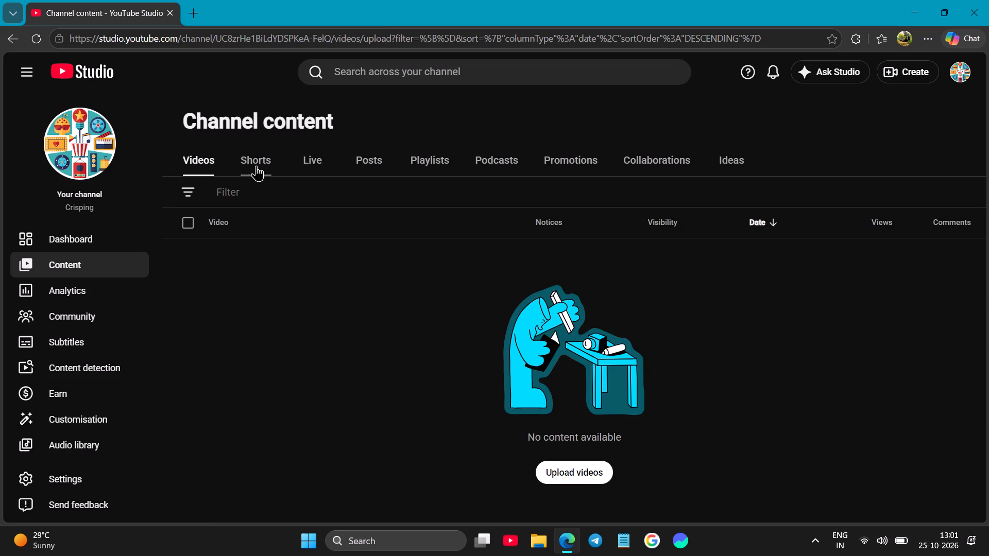
# Check the newly published video in the channel's Shorts list and close the browser.
pyautogui.click(256, 165)
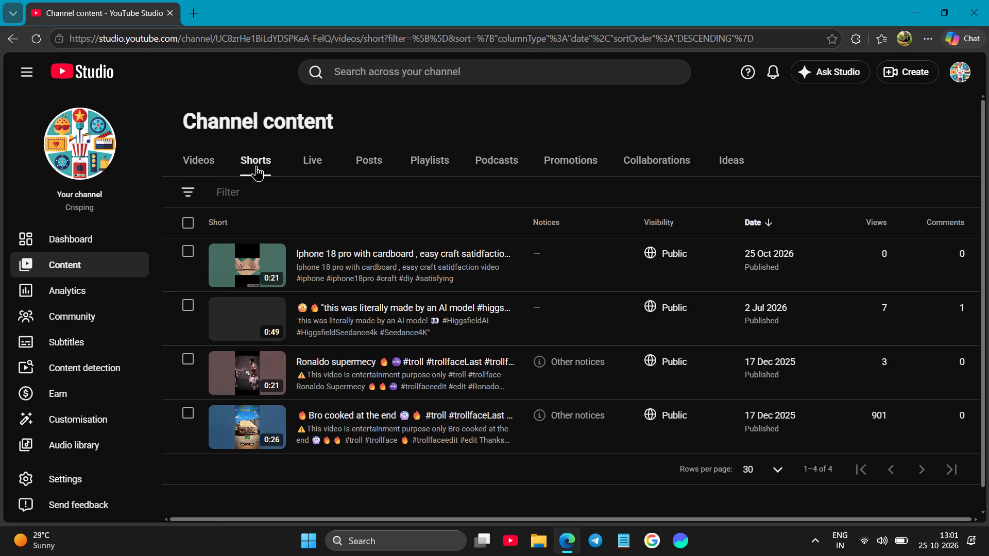
pyautogui.click(988, 0)
# Open an item from the Windows search.
pyautogui.click(411, 542)
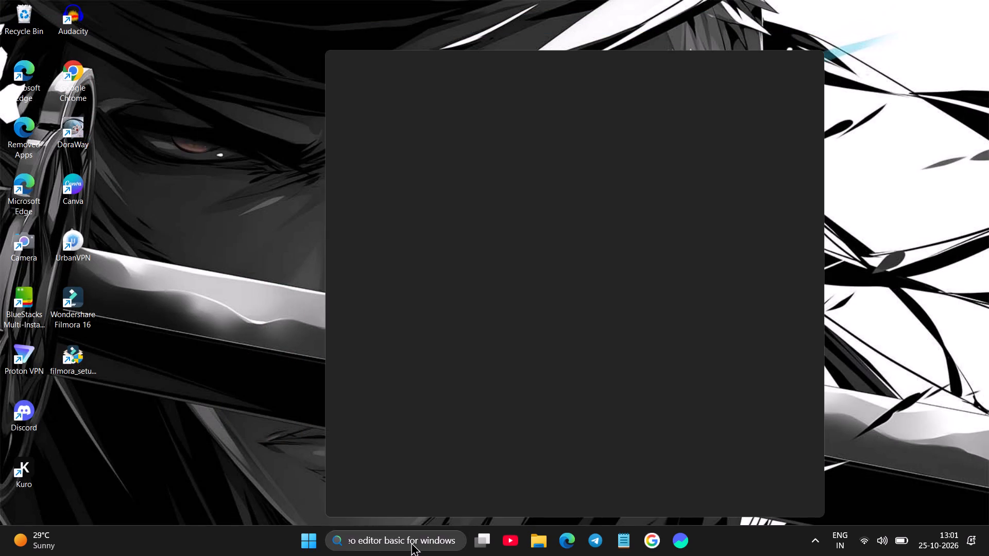
pyautogui.click(410, 440)
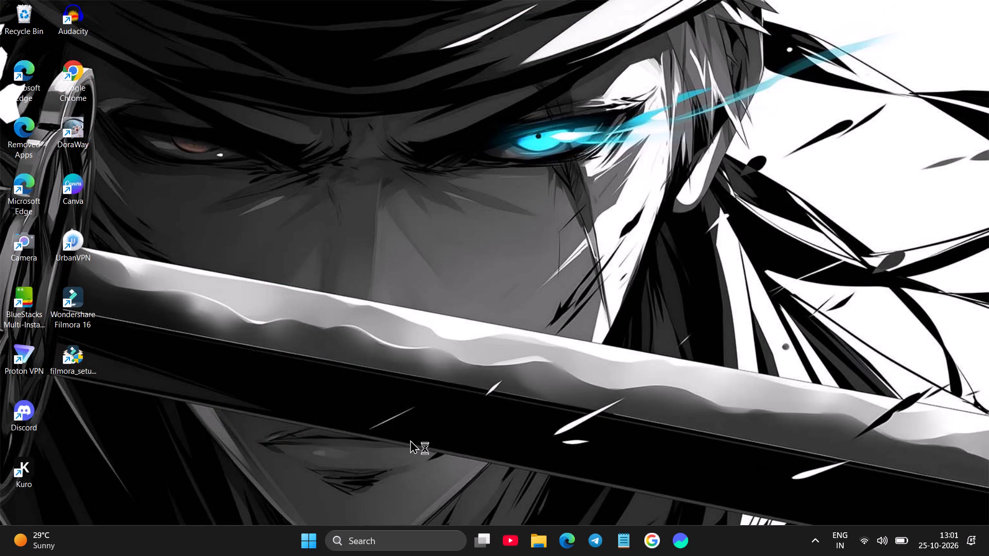